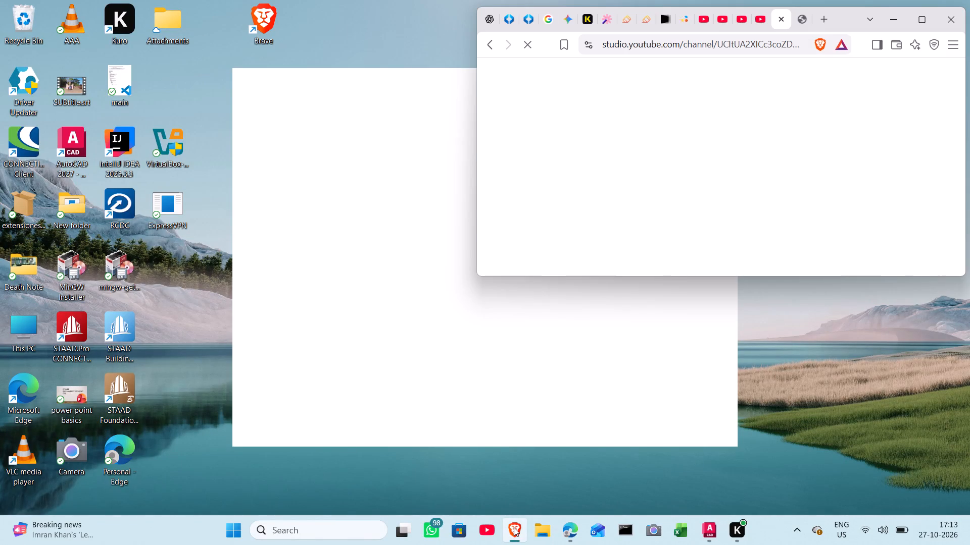
# Look through the open video editor, channel customisation and shorts creater YouTube channel pages.
pyautogui.click(759, 27)
pyautogui.click(920, 20)
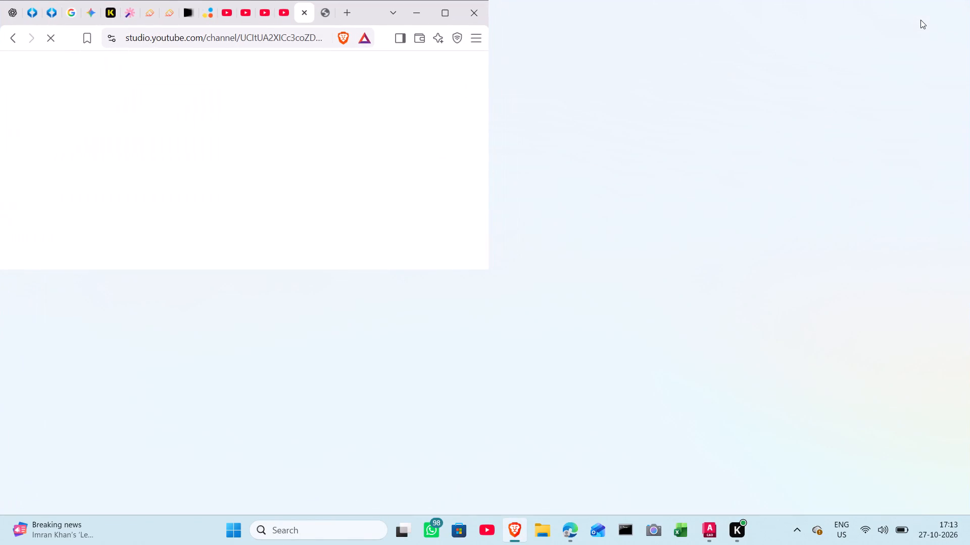
pyautogui.click(517, 13)
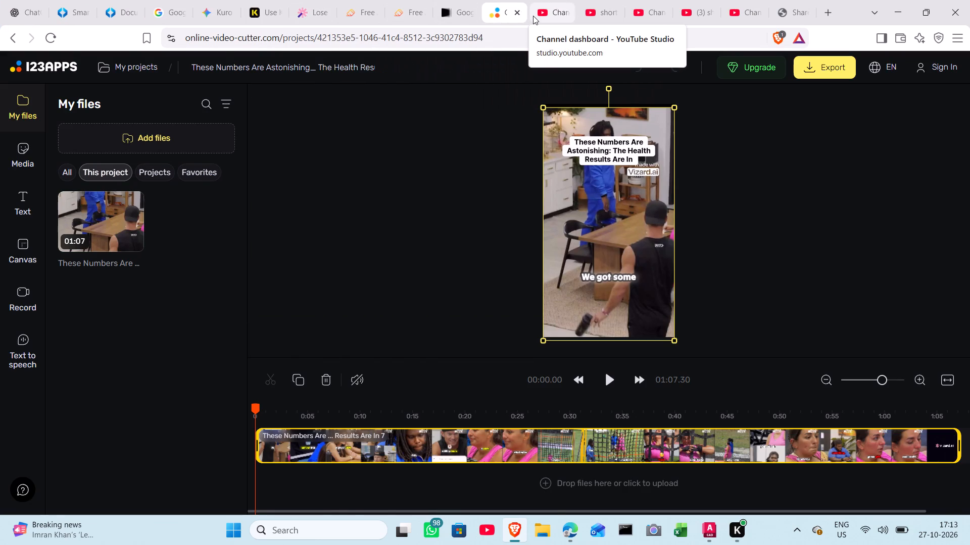
pyautogui.click(643, 20)
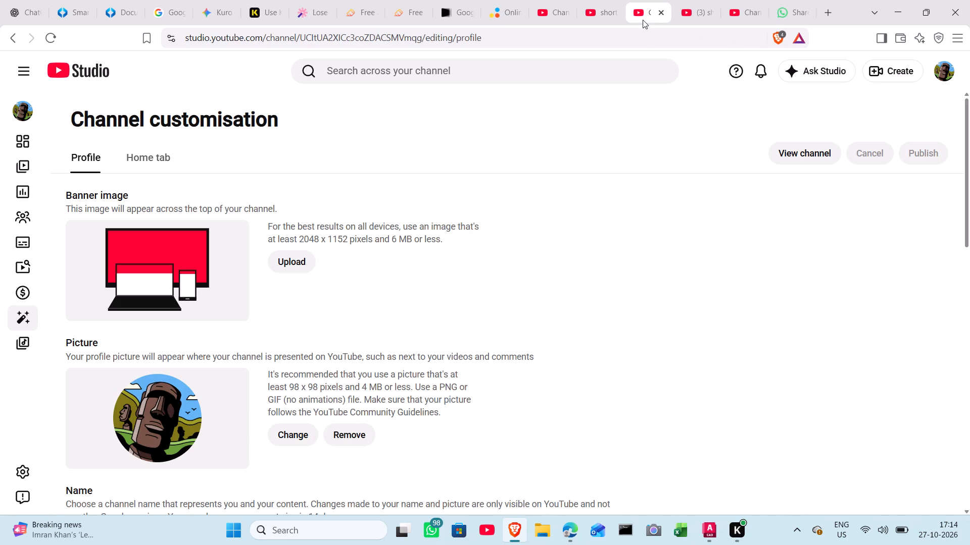
pyautogui.click(686, 25)
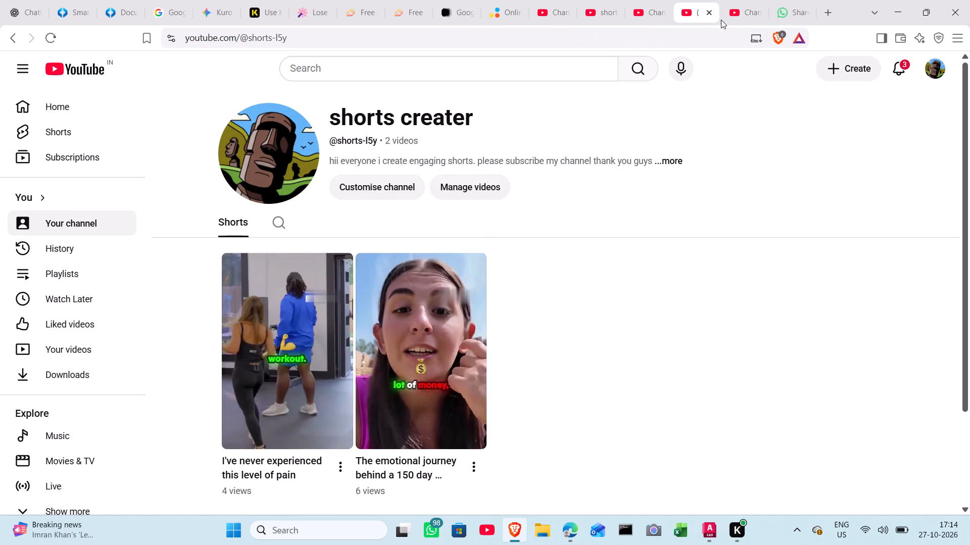
pyautogui.click(737, 19)
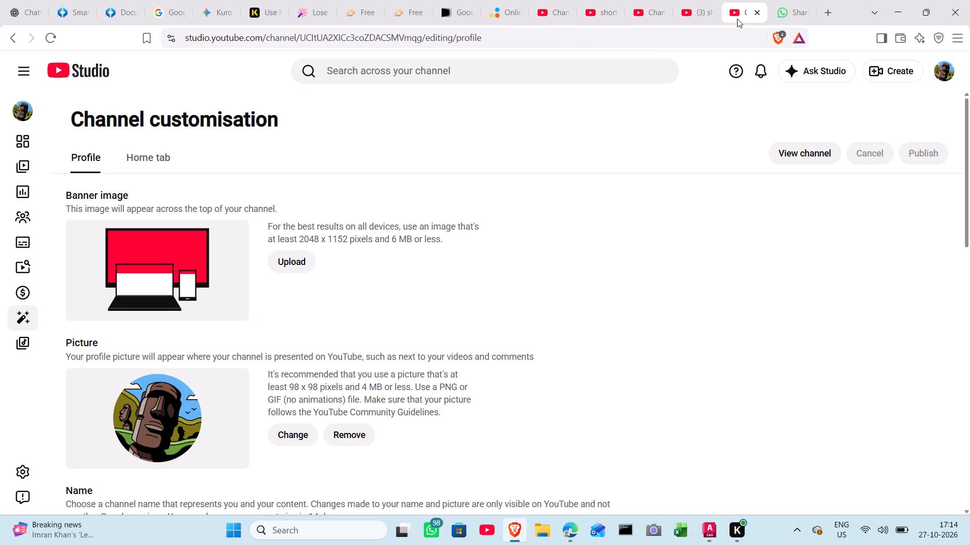
pyautogui.click(680, 20)
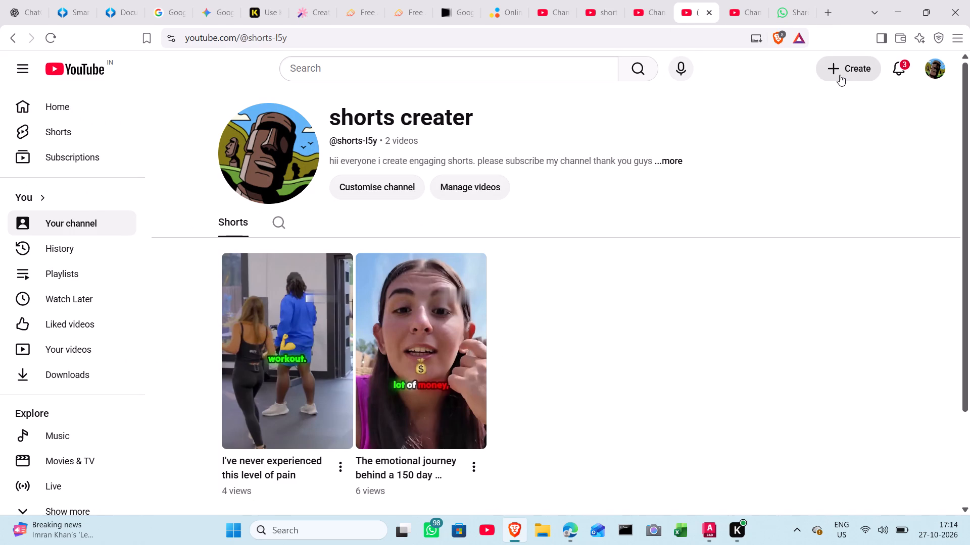
pyautogui.click(840, 75)
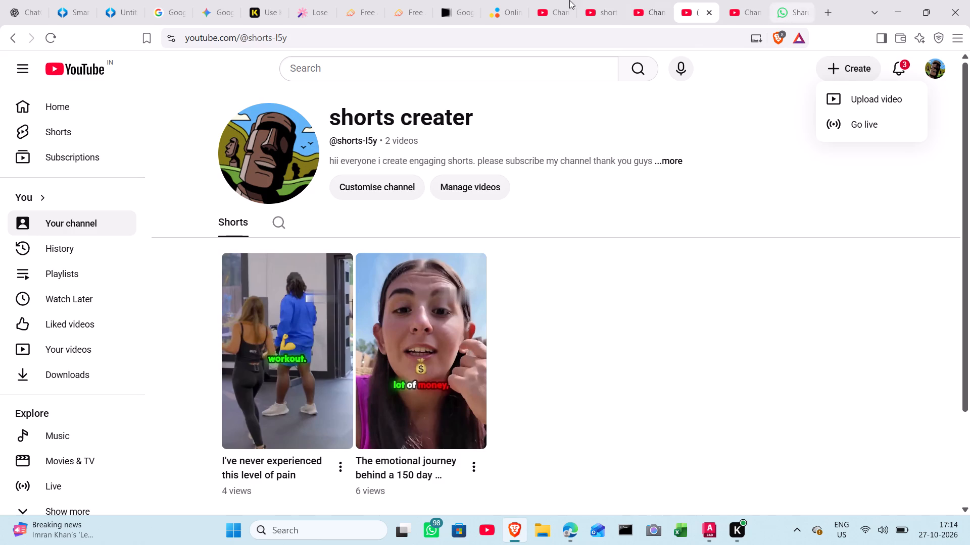
# Return to the online video cutter's watermark remover and load "Climbing 100 Feet in the Air_ The Ultimate Challenge Twist 4" from Downloads.
pyautogui.click(505, 10)
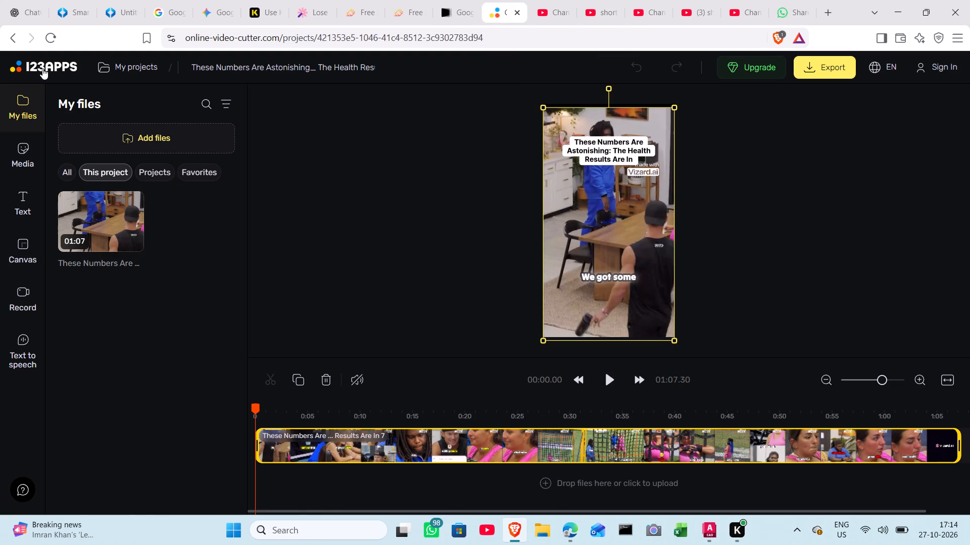
pyautogui.click(9, 45)
pyautogui.click(429, 251)
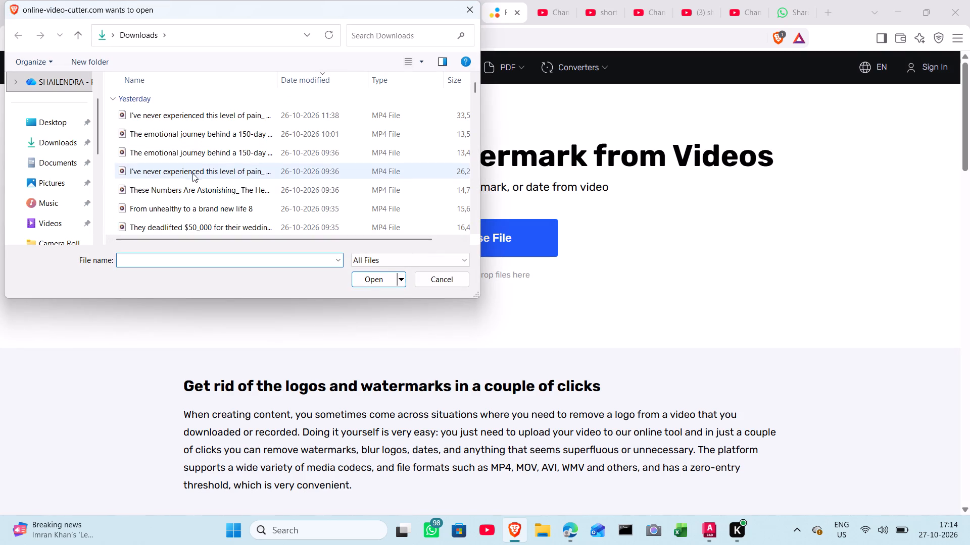
pyautogui.scroll(-1, 197, 186)
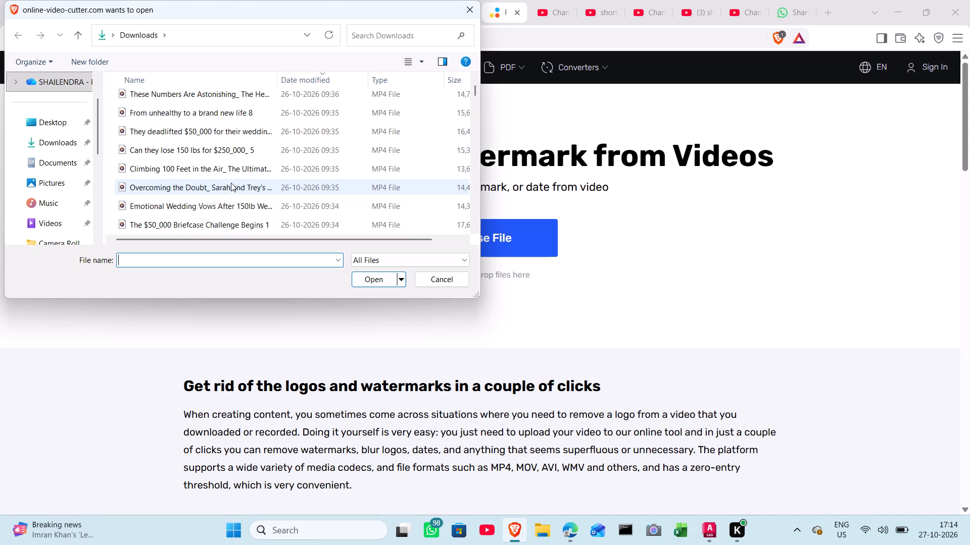
pyautogui.click(203, 170)
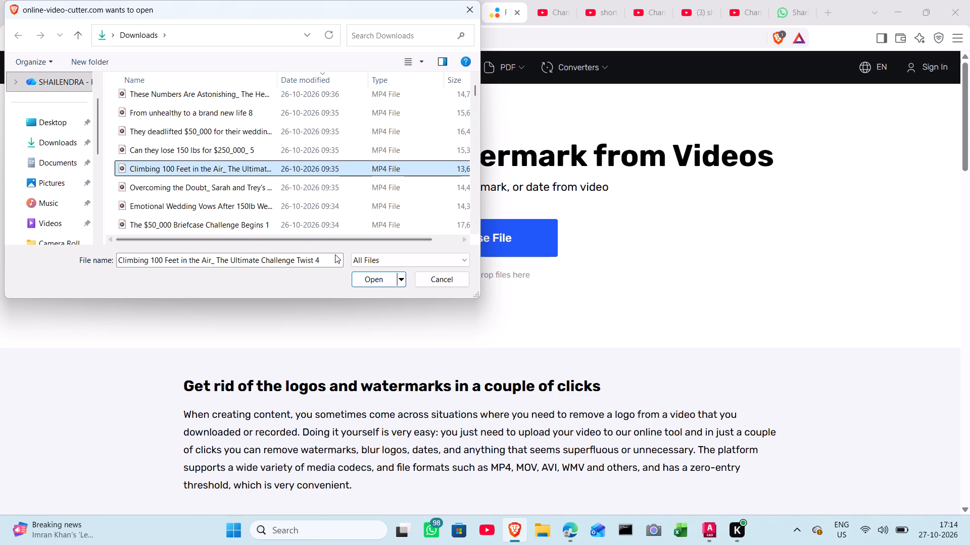
pyautogui.click(365, 278)
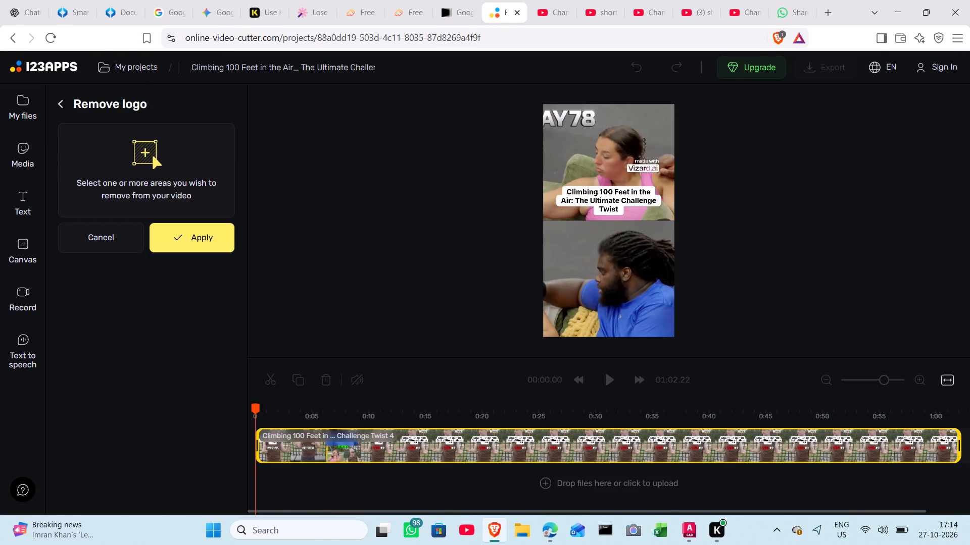
# Mark the area covering the "made with Vizard.ai" watermark and apply the logo removal.
pyautogui.moveTo(630, 156); pyautogui.dragTo(638, 163)
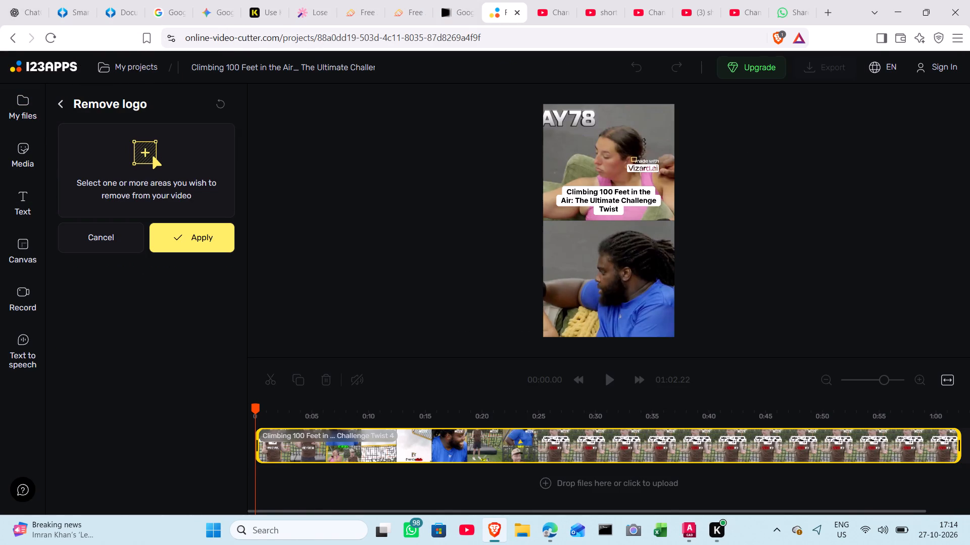
pyautogui.moveTo(638, 163); pyautogui.dragTo(663, 175)
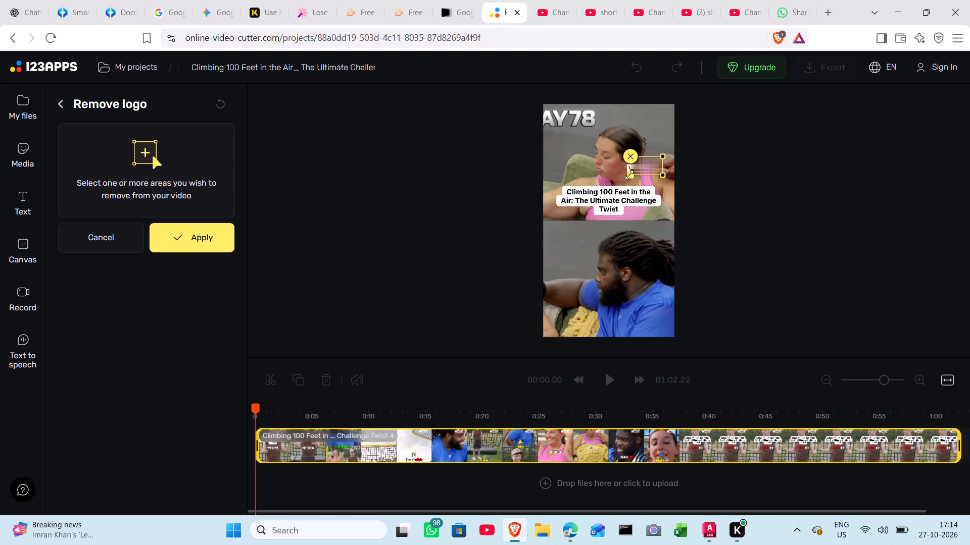
pyautogui.moveTo(630, 175); pyautogui.dragTo(625, 175)
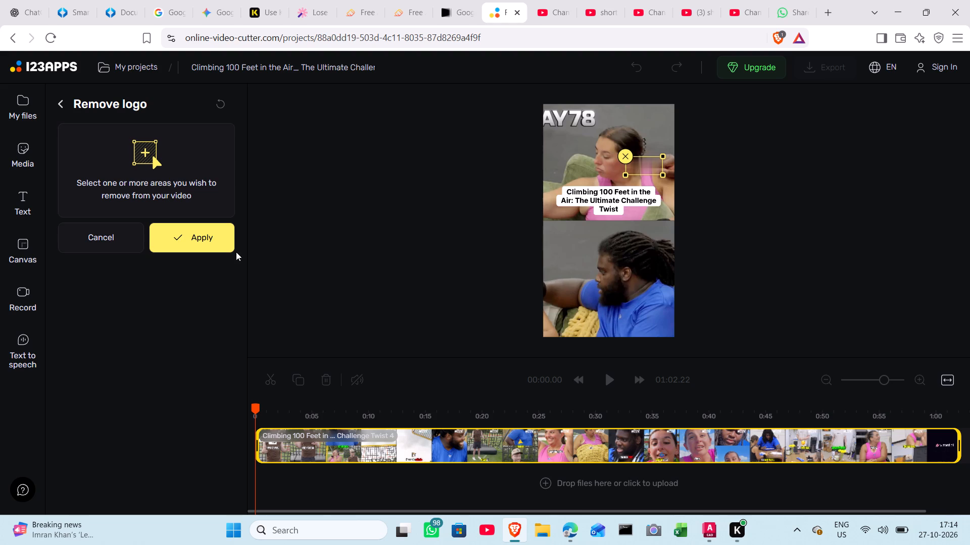
pyautogui.click(225, 244)
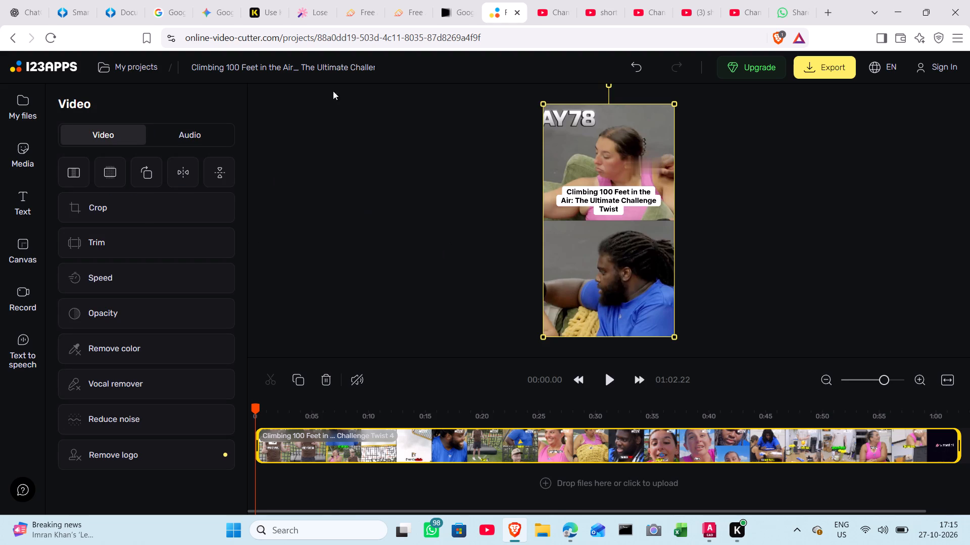
# Export the cleaned video as a 720p MP4.
pyautogui.click(829, 77)
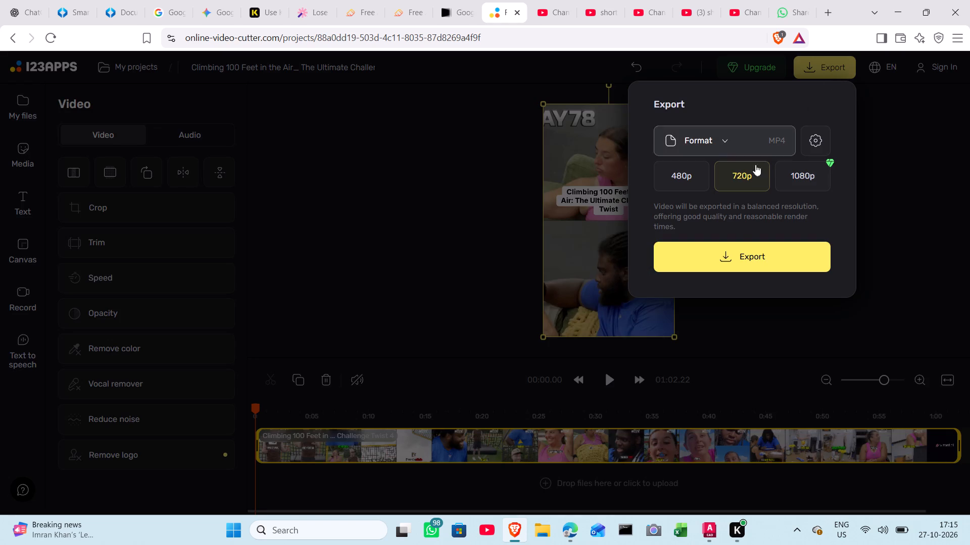
pyautogui.click(738, 261)
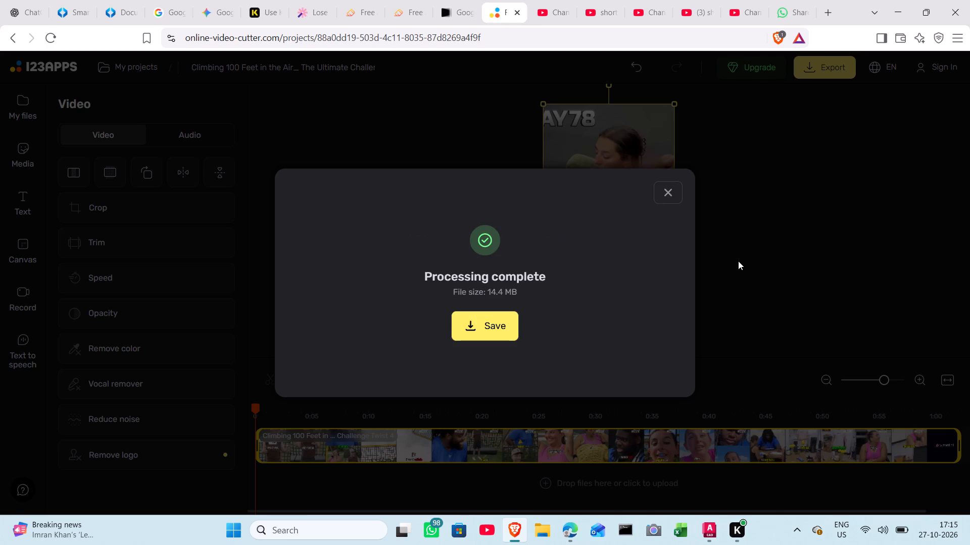
# Try to save the exported video in Downloads with a space and 4" appended to the suggested file name.
pyautogui.click(502, 319)
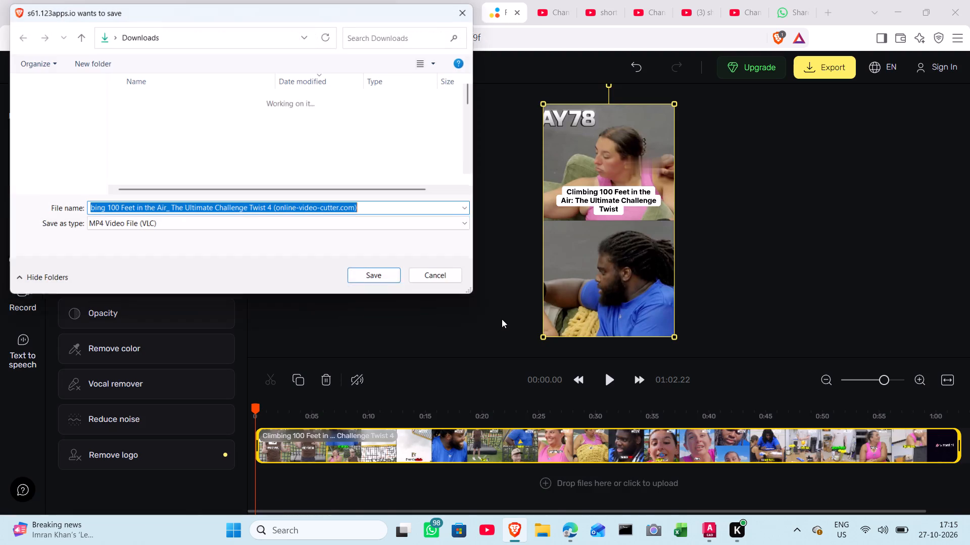
pyautogui.click(370, 207)
pyautogui.press('space')
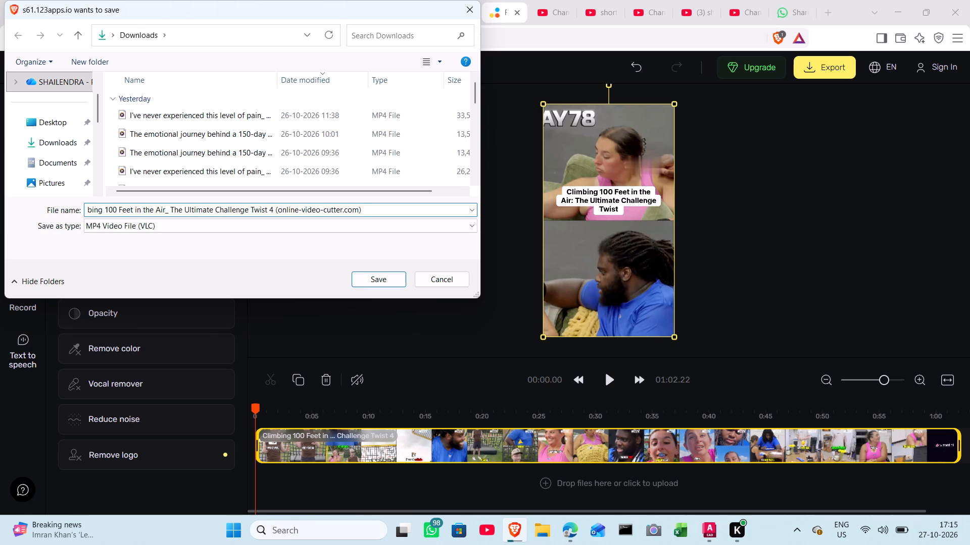
pyautogui.press('4')
pyautogui.hotkey('shift', '"')
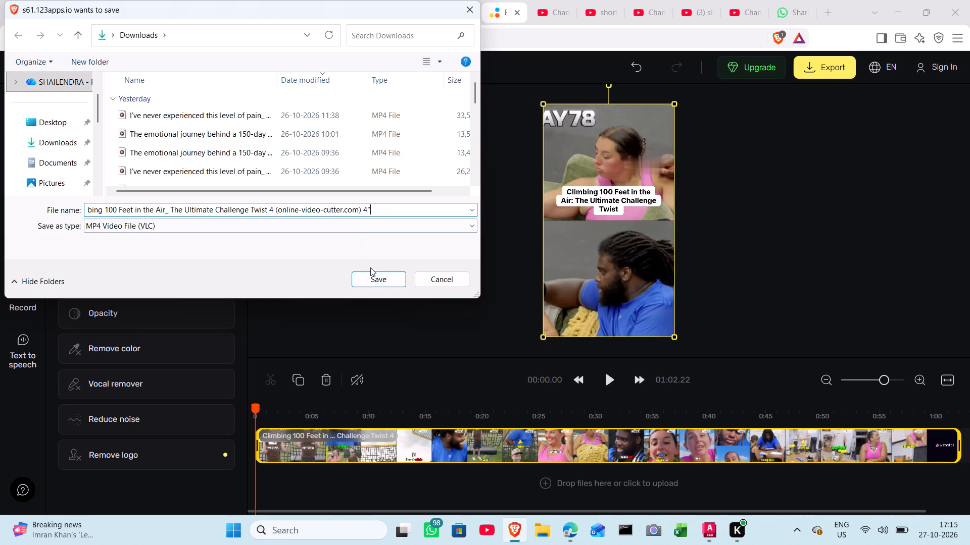
pyautogui.click(374, 279)
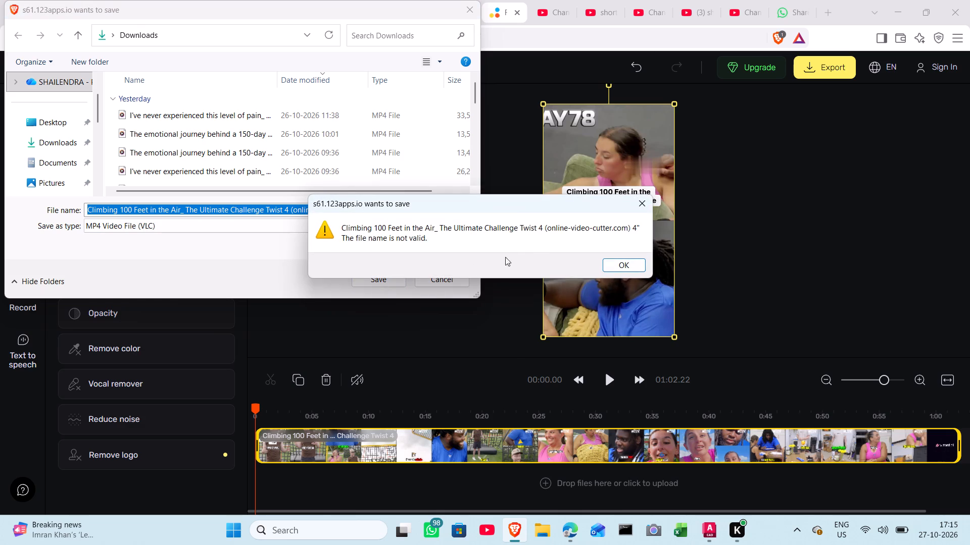
pyautogui.click(609, 266)
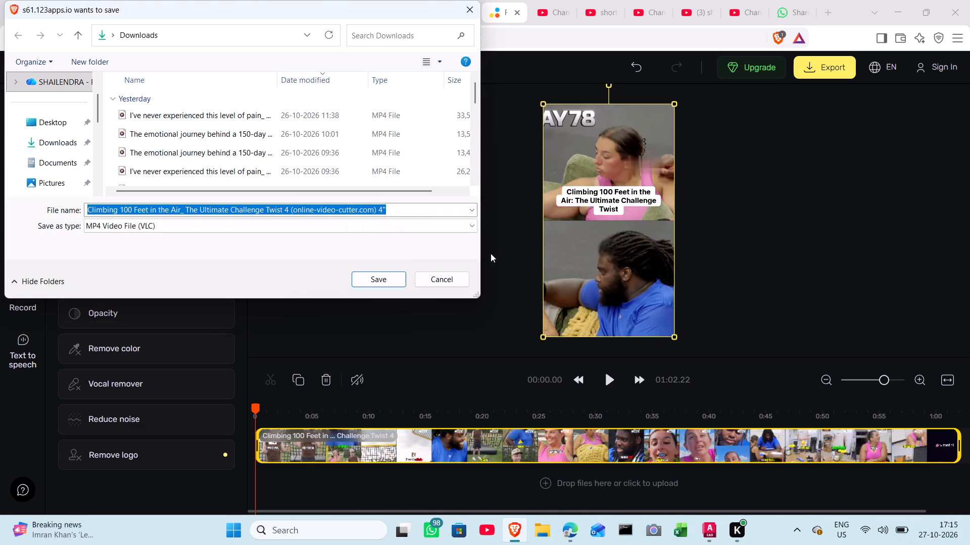
# Replace the double quote ending the file name with an apostrophe, so it ends in 4', and save the video in Downloads.
pyautogui.click(409, 213)
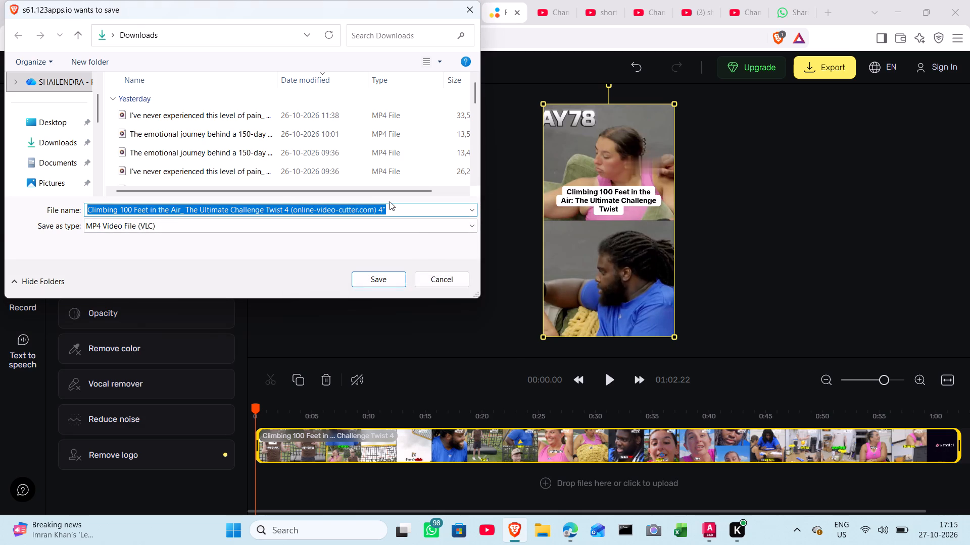
pyautogui.click(397, 215)
pyautogui.press('BackSpace')
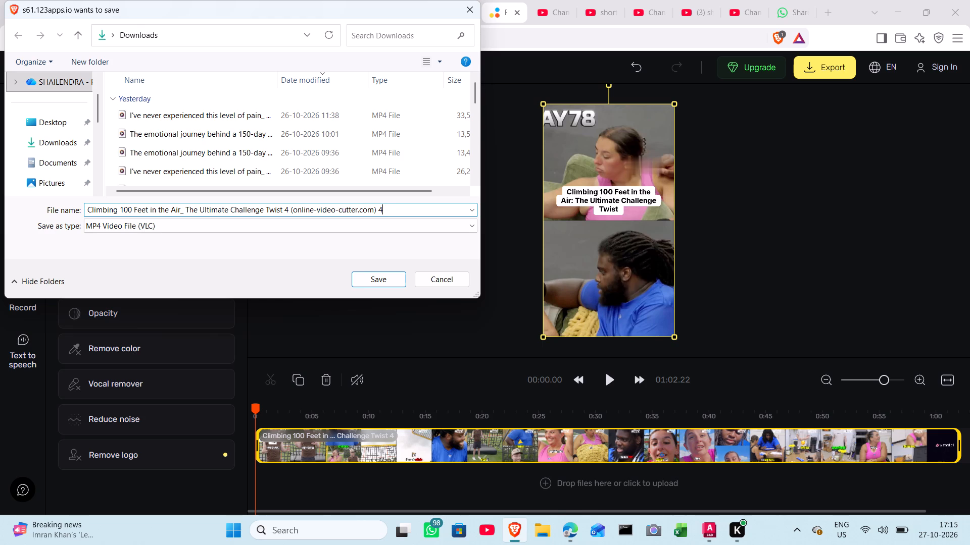
pyautogui.press('.')
pyautogui.press('BackSpace')
pyautogui.press("'")
pyautogui.click(361, 277)
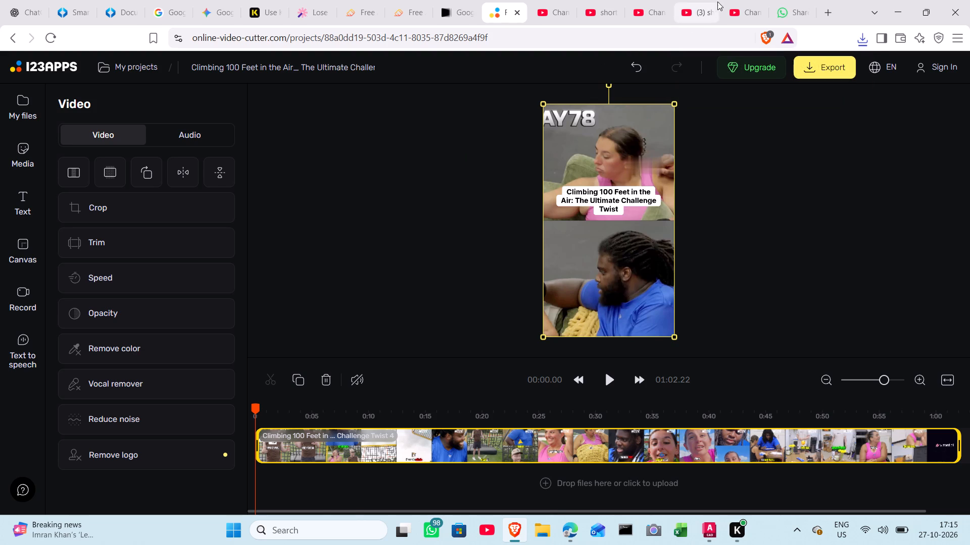
# Switch to the shorts creater channel and open the Shorts list in its Studio channel content.
pyautogui.click(735, 10)
pyautogui.click(700, 15)
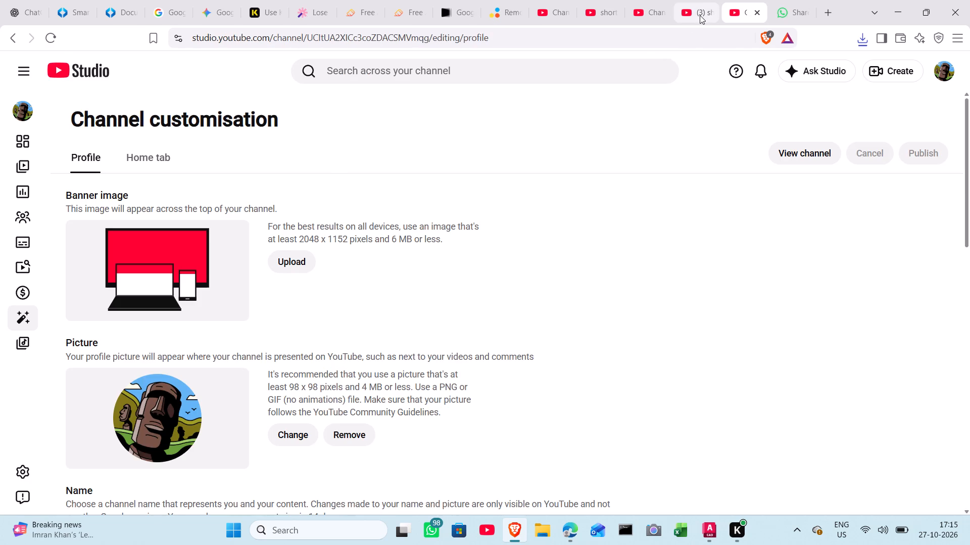
pyautogui.click(832, 66)
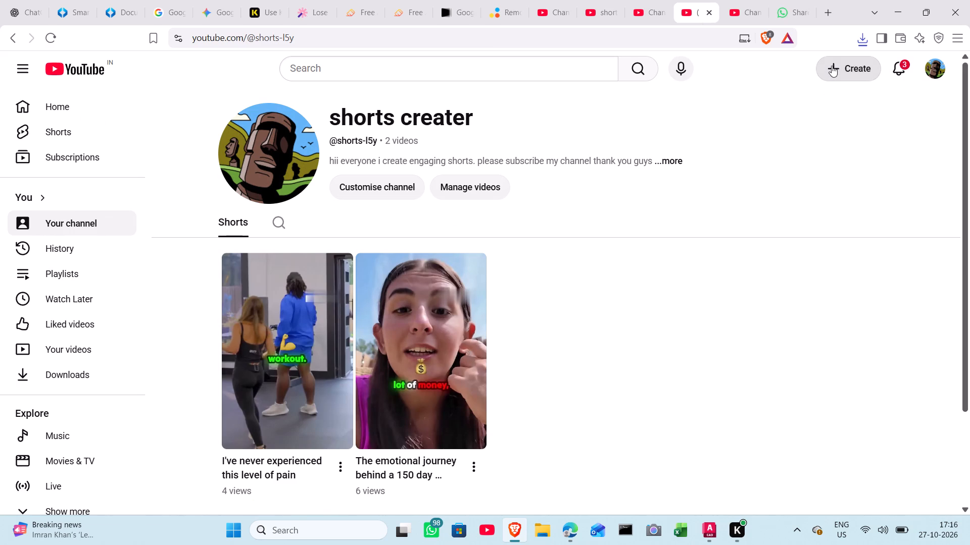
pyautogui.click(832, 66)
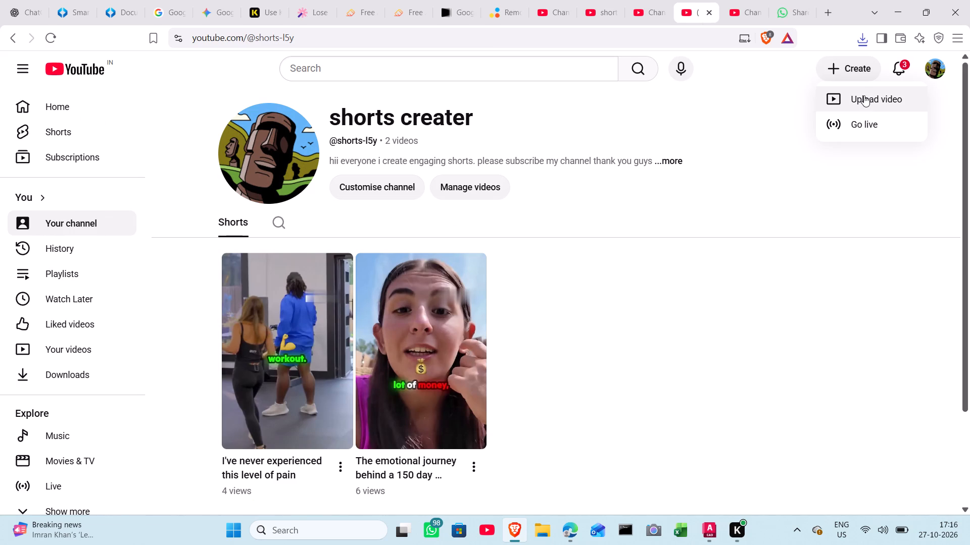
pyautogui.click(864, 95)
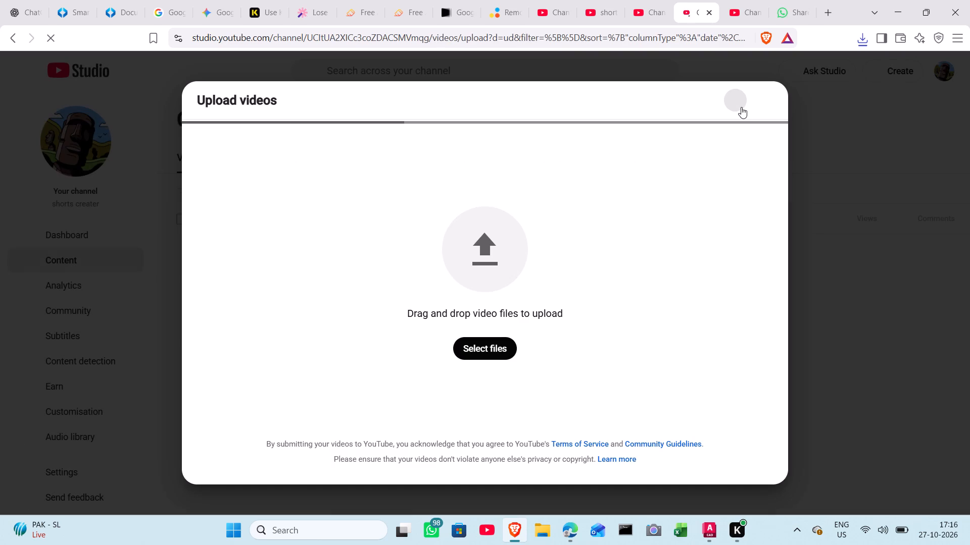
pyautogui.click(761, 103)
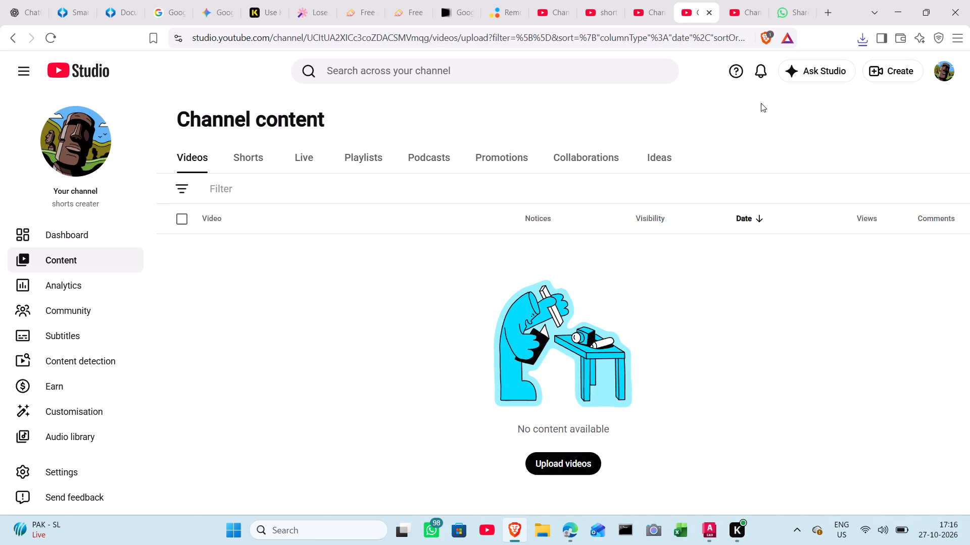
pyautogui.click(249, 158)
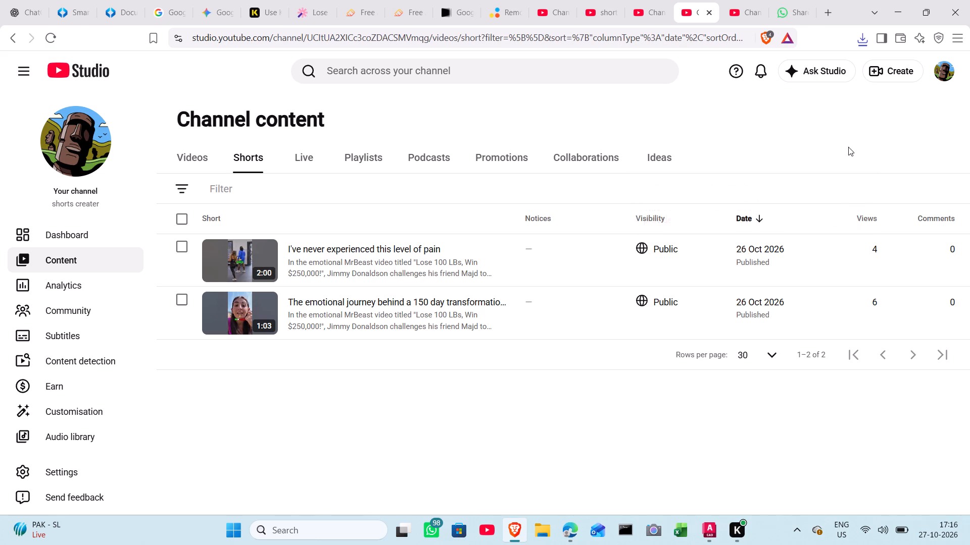
# Upload the "Climbing 100 Feet in the Air" MP4 from Downloads as a new video.
pyautogui.click(872, 75)
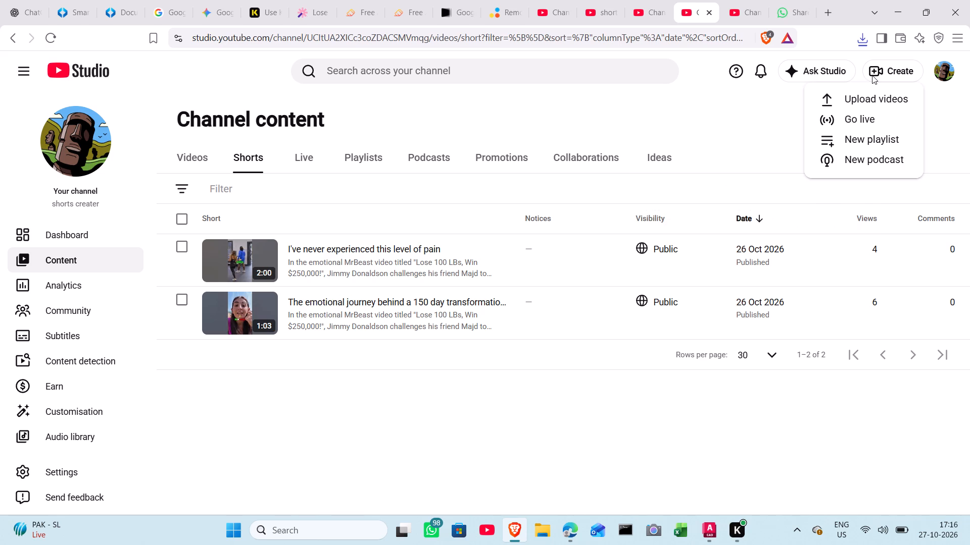
pyautogui.click(862, 95)
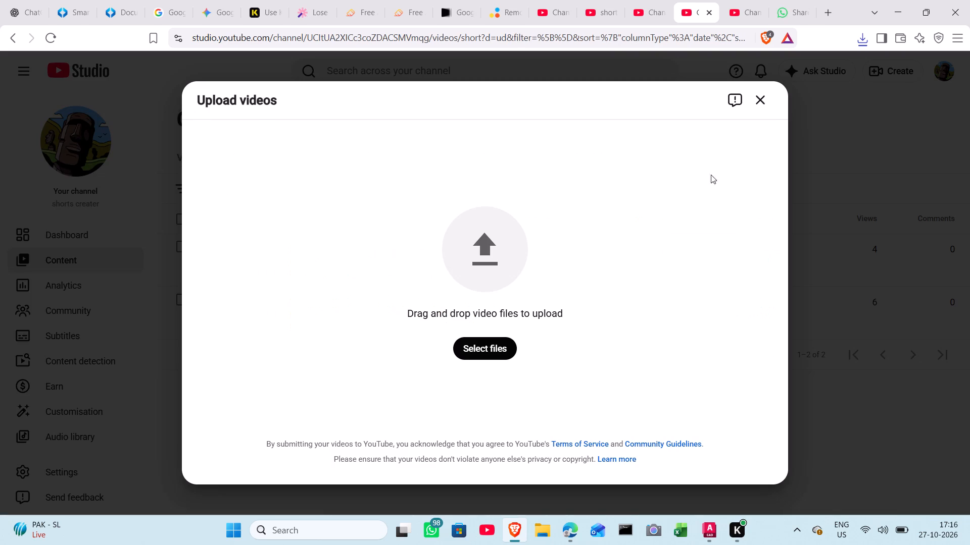
pyautogui.click(476, 355)
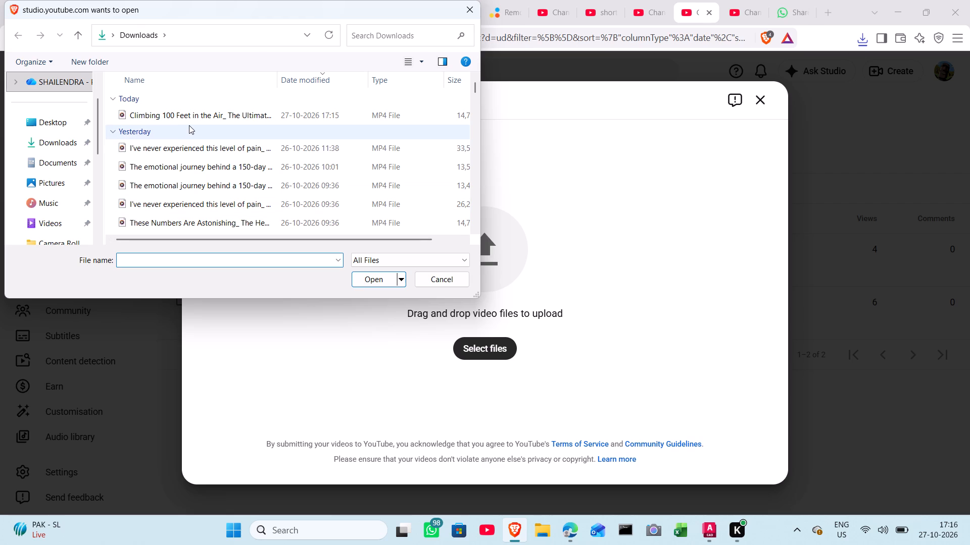
pyautogui.click(200, 118)
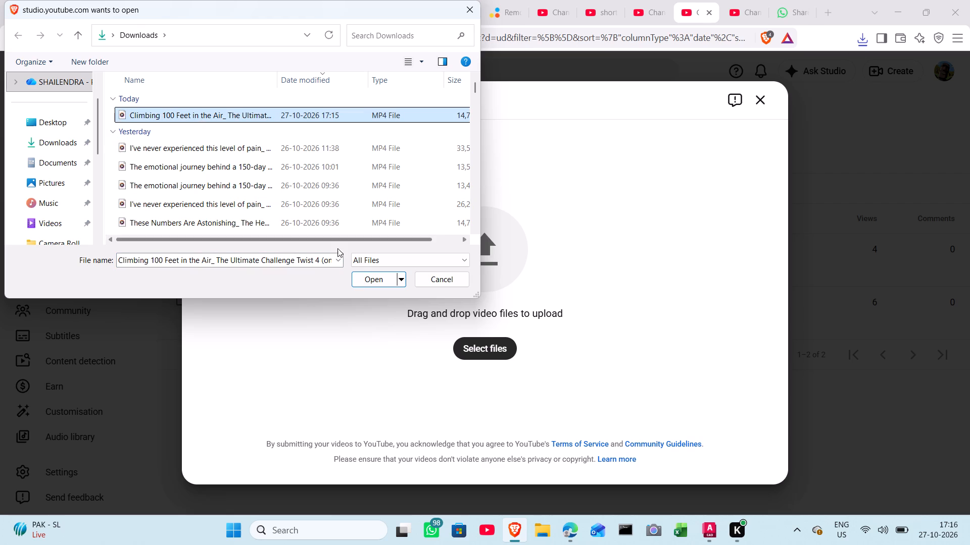
pyautogui.click(364, 278)
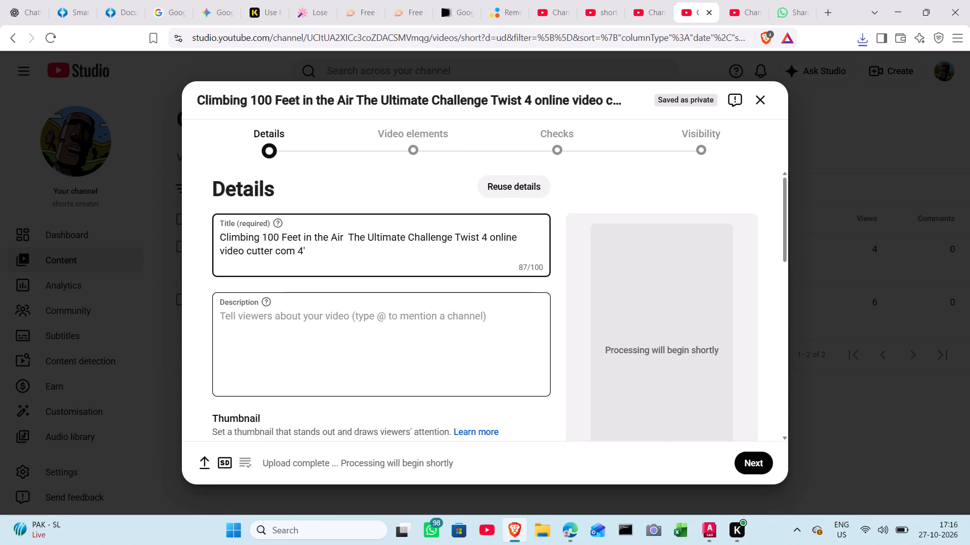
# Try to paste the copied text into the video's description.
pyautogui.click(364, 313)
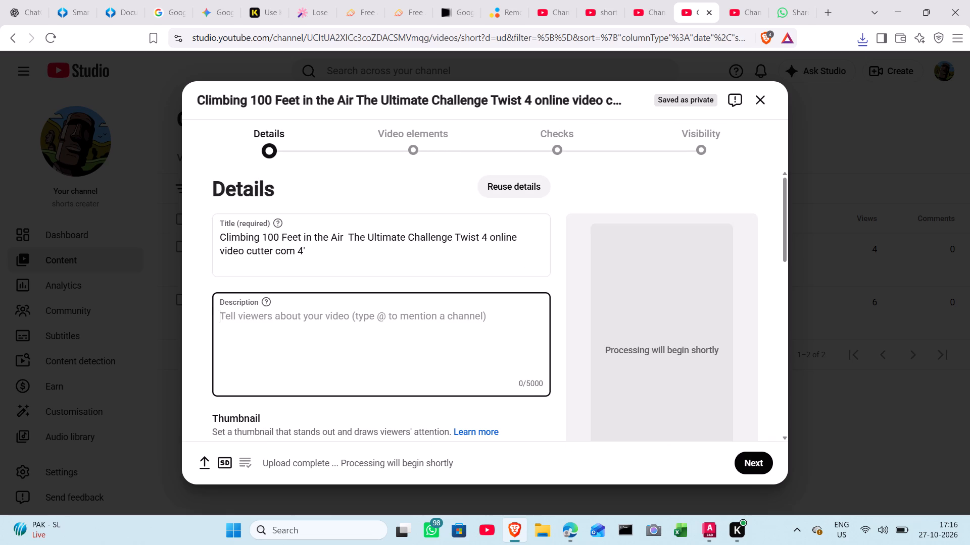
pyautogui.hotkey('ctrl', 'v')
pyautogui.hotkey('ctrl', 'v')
# Set the video as not Made for Kids, expand the age restriction options and complete the details stage.
pyautogui.click(749, 456)
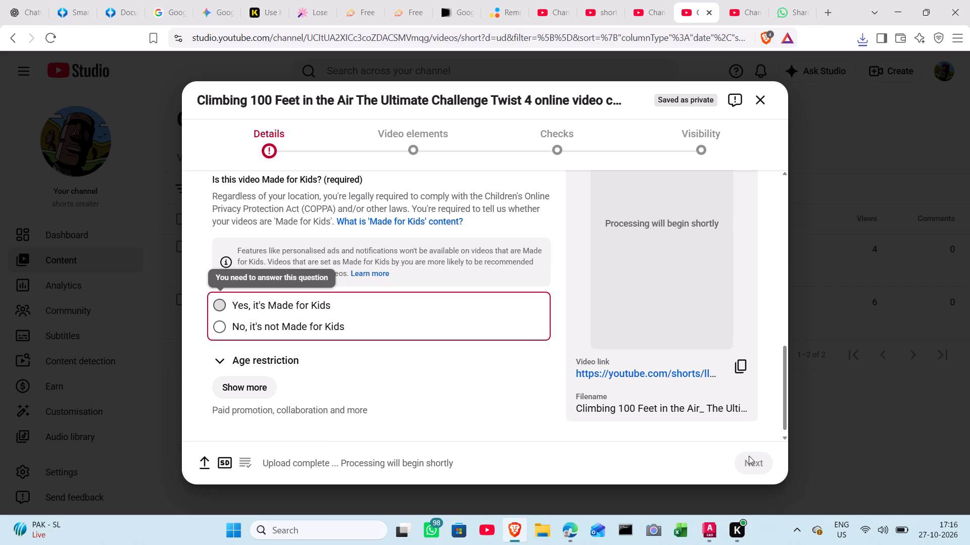
pyautogui.click(216, 333)
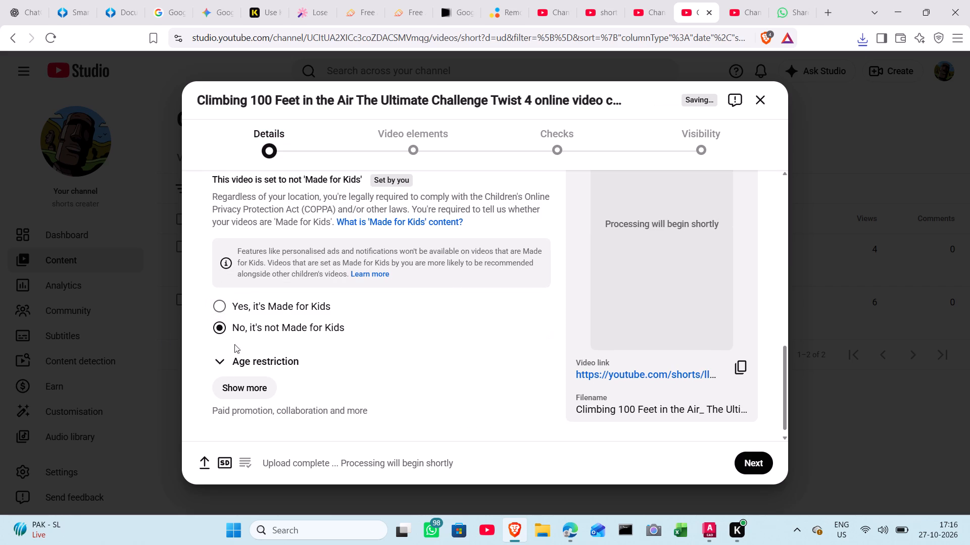
pyautogui.scroll(-2, 270, 366)
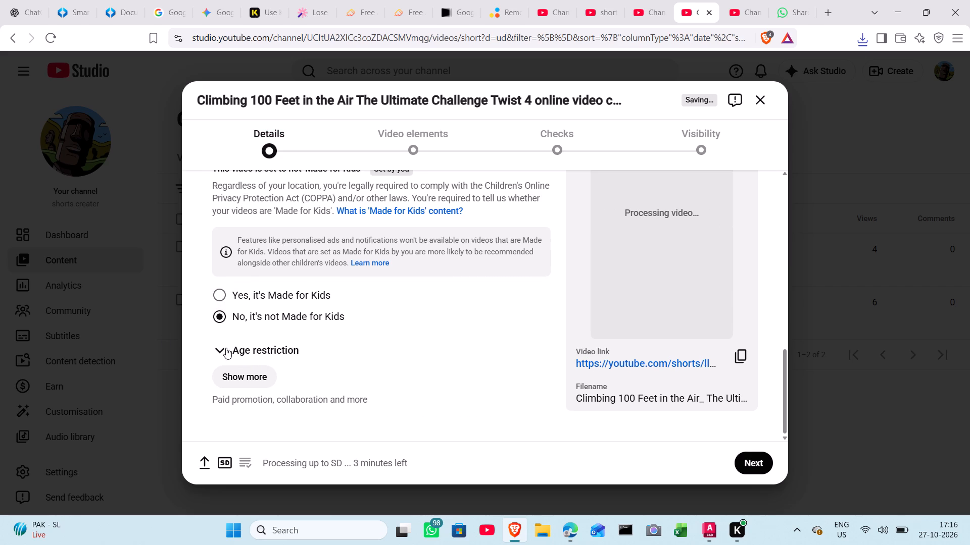
pyautogui.click(226, 348)
pyautogui.scroll(-4, 357, 376)
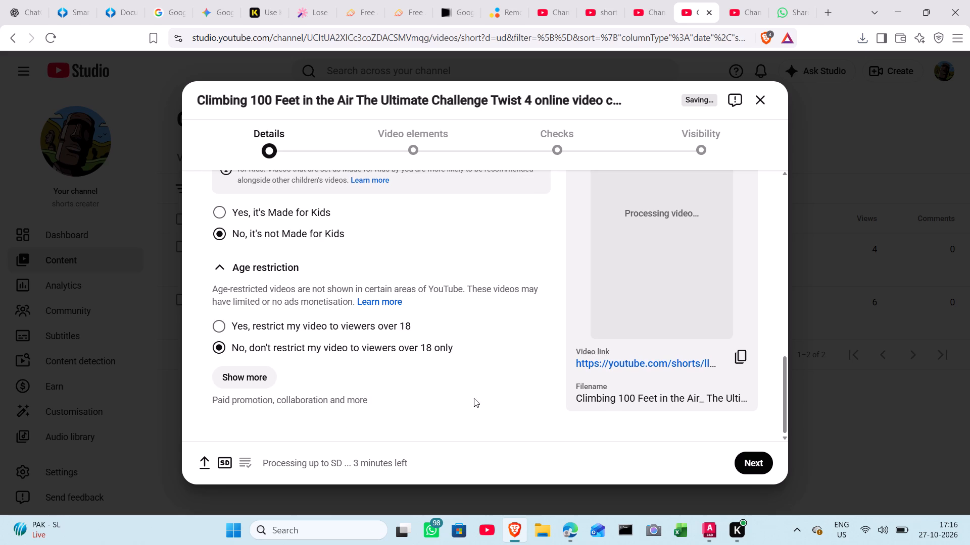
pyautogui.click(757, 459)
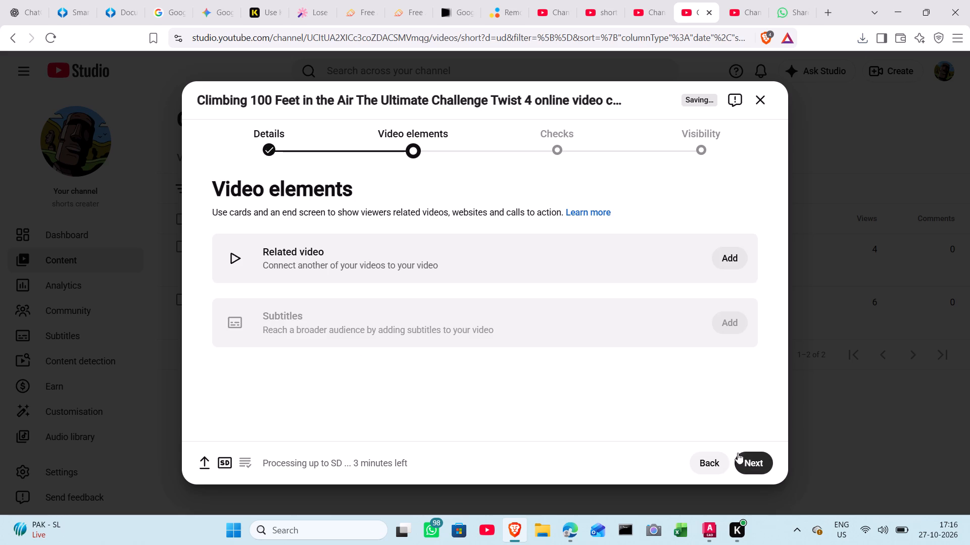
# Continue past the video elements and checks without additions, then publish the short with Public visibility.
pyautogui.click(748, 460)
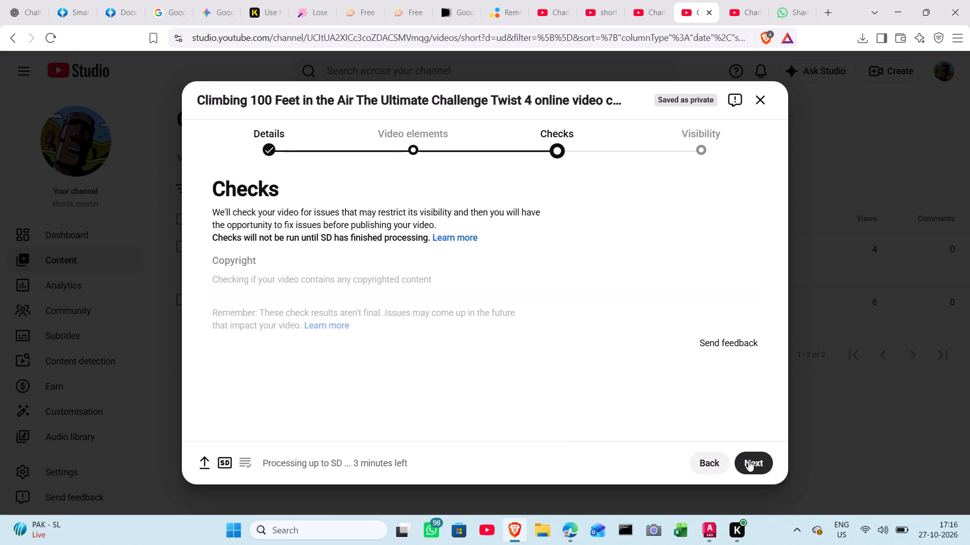
pyautogui.click(748, 460)
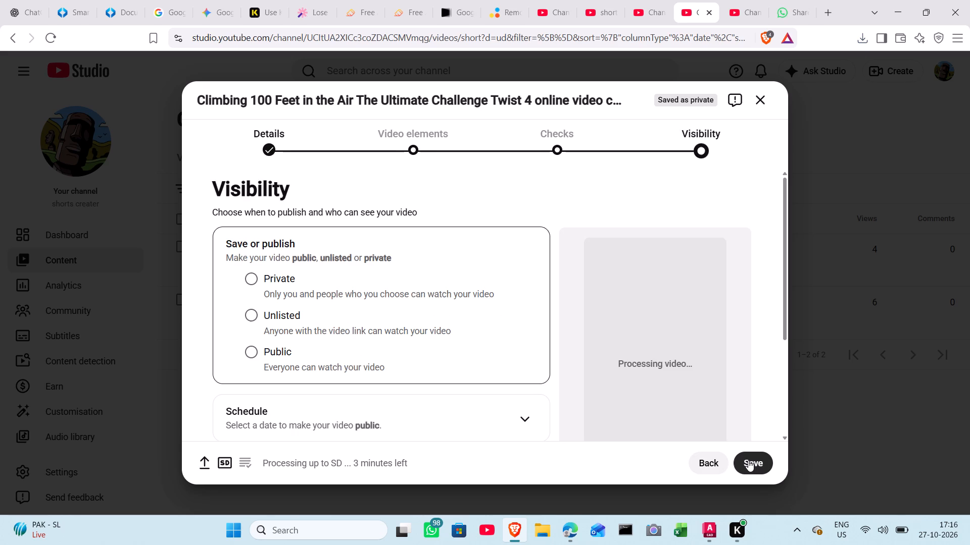
pyautogui.click(748, 460)
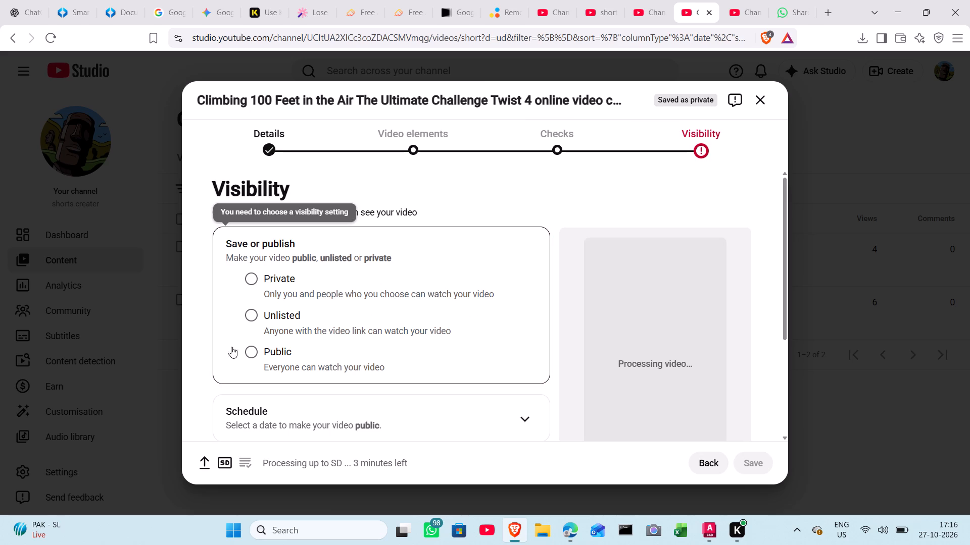
pyautogui.click(254, 352)
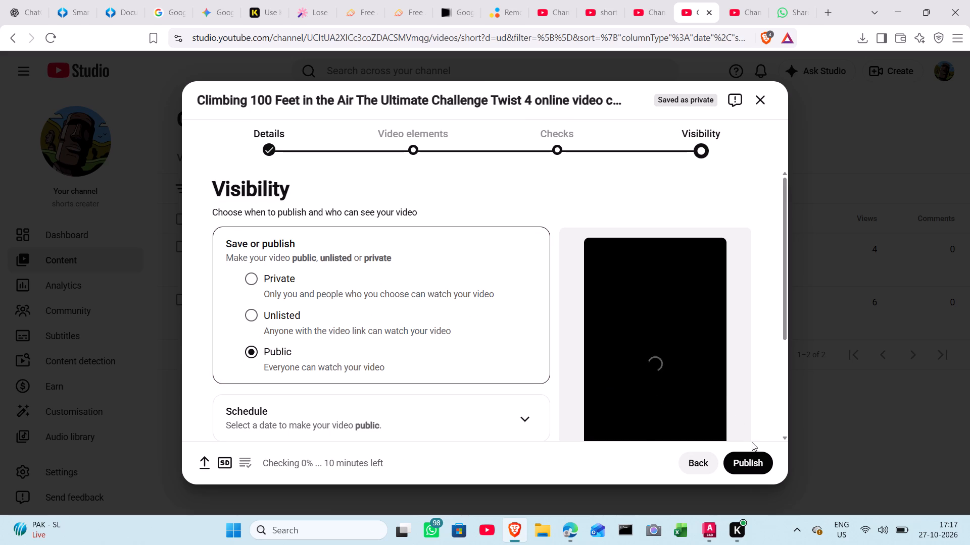
pyautogui.click(743, 461)
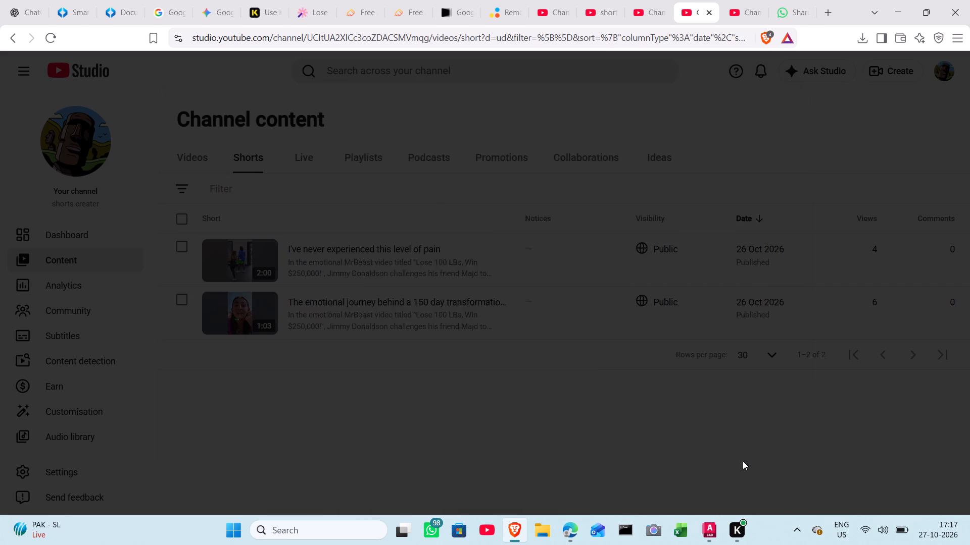
pyautogui.click(621, 444)
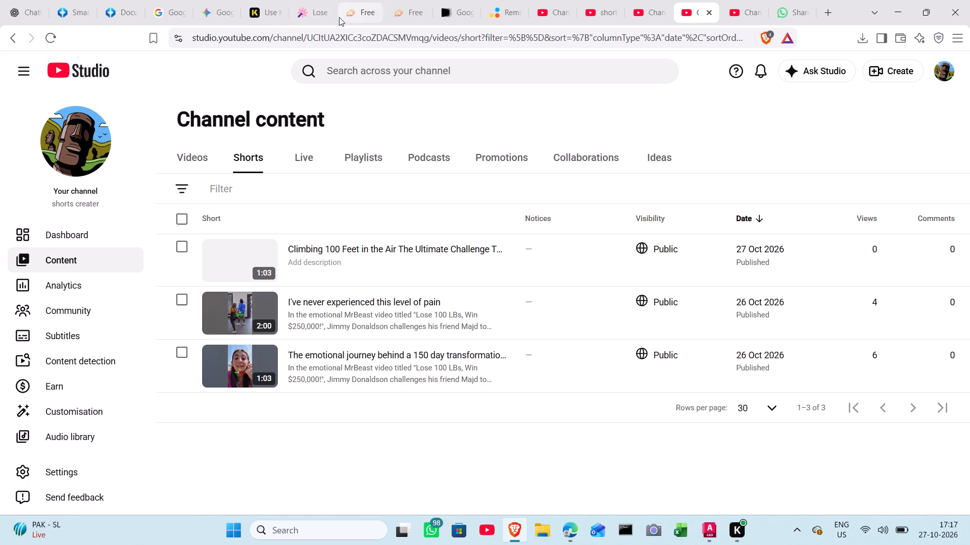
# Return to the open Channel customisation page.
pyautogui.click(741, 18)
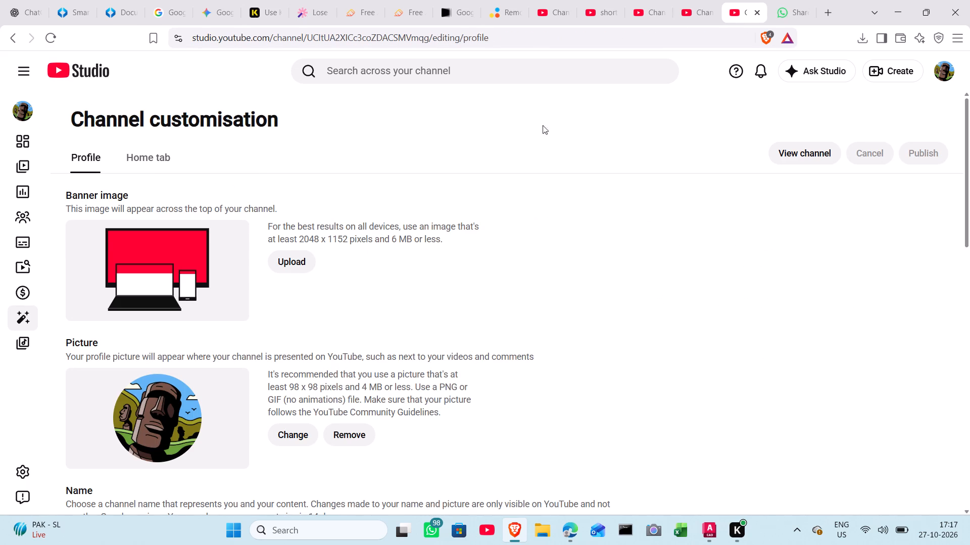
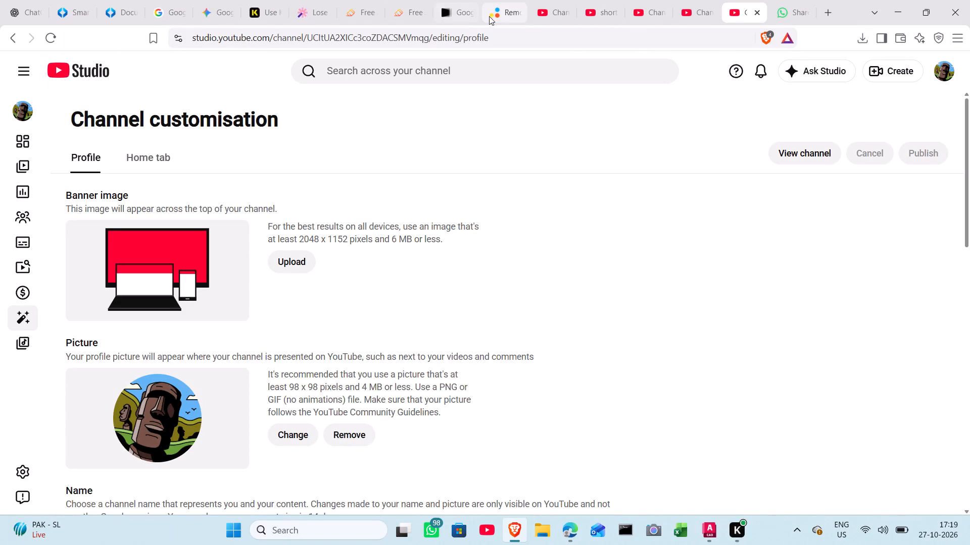
# Load the video "From unhealthy to a brand new life 8" from Downloads into the online logo and watermark remover.
pyautogui.click(507, 12)
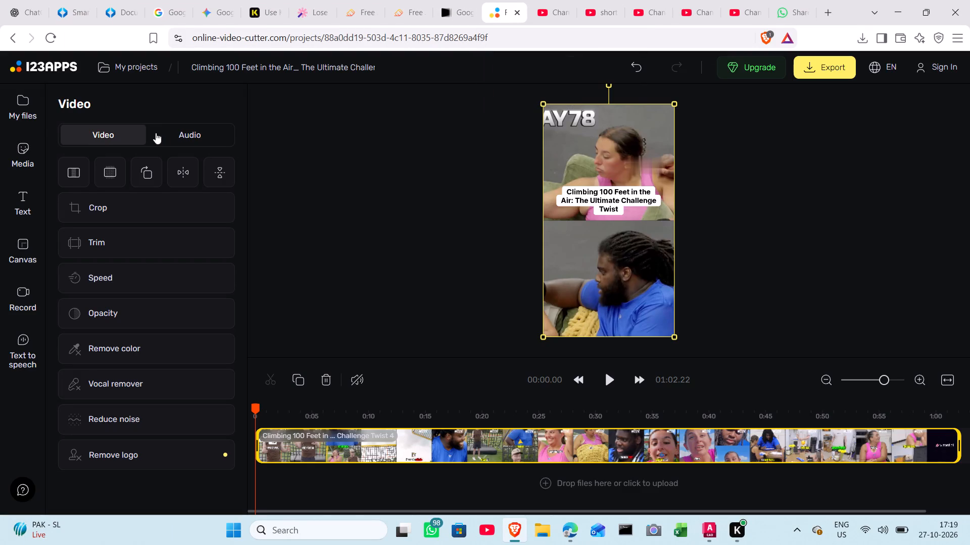
pyautogui.click(14, 40)
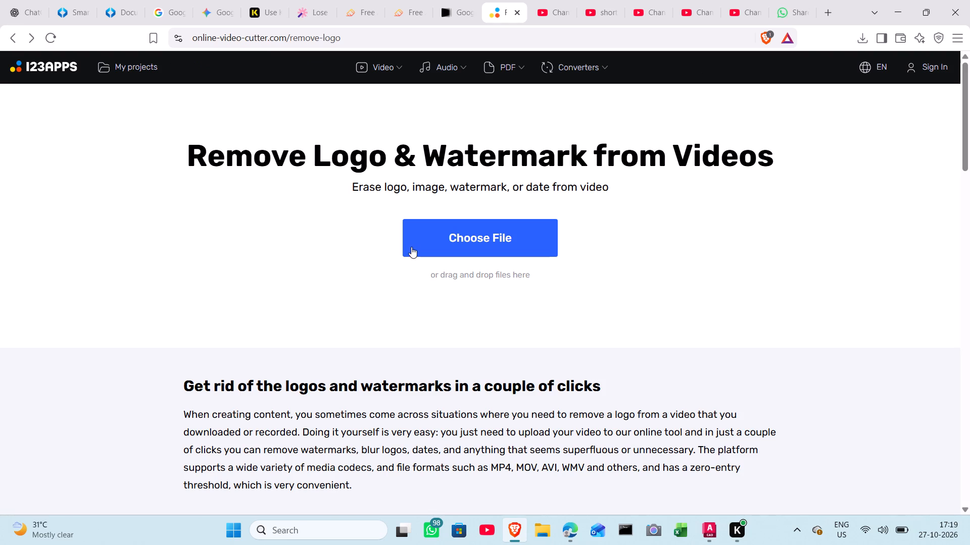
pyautogui.click(411, 245)
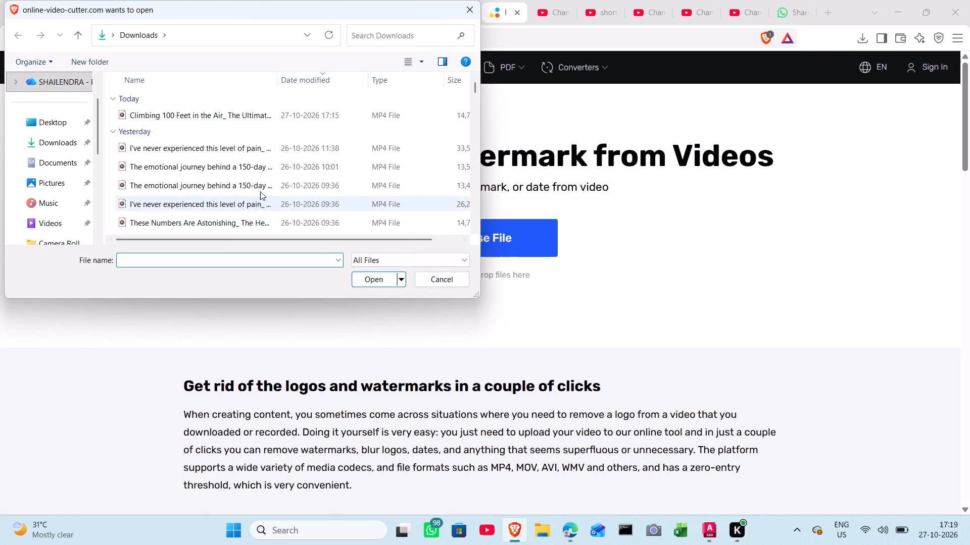
pyautogui.scroll(-1, 222, 201)
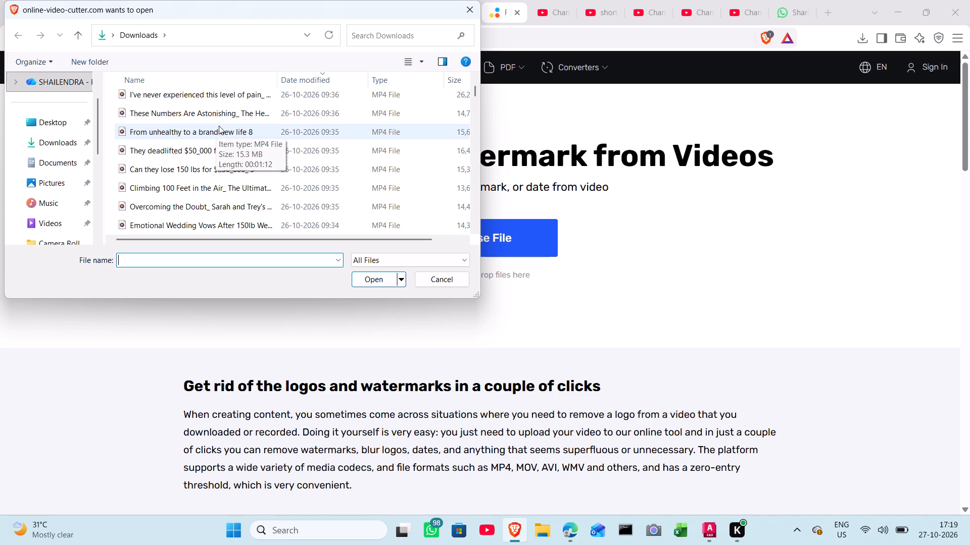
pyautogui.scroll(1, 255, 149)
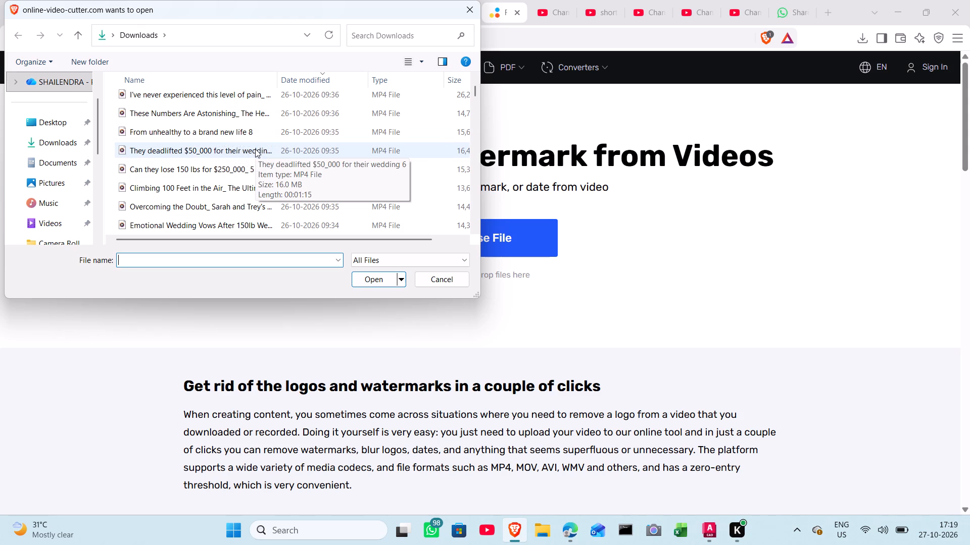
pyautogui.scroll(2, 225, 116)
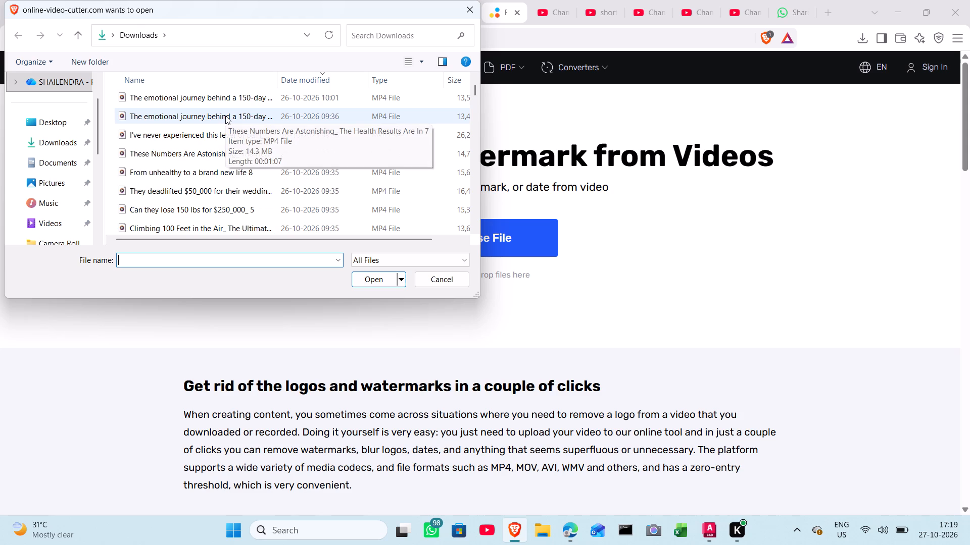
pyautogui.scroll(1, 225, 116)
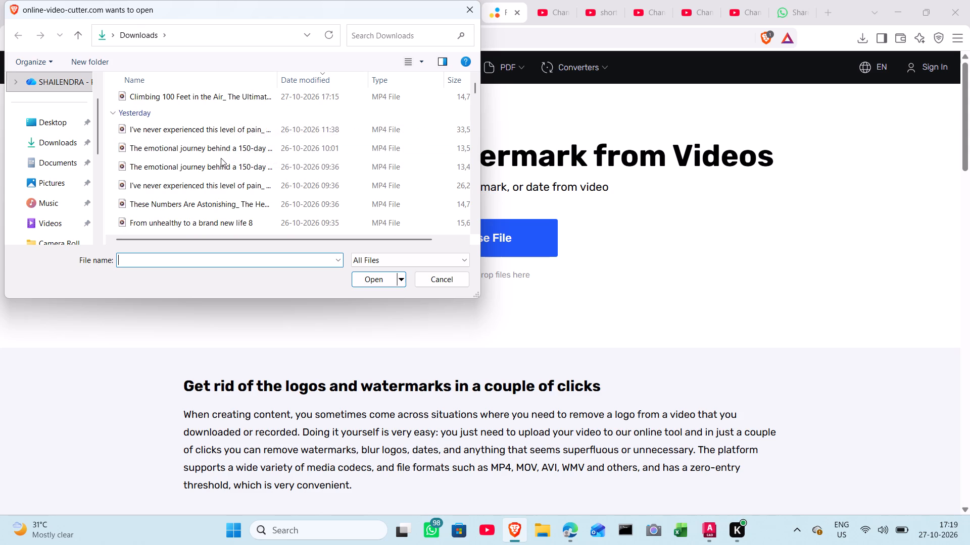
pyautogui.scroll(-1, 221, 158)
pyautogui.scroll(-1, 205, 222)
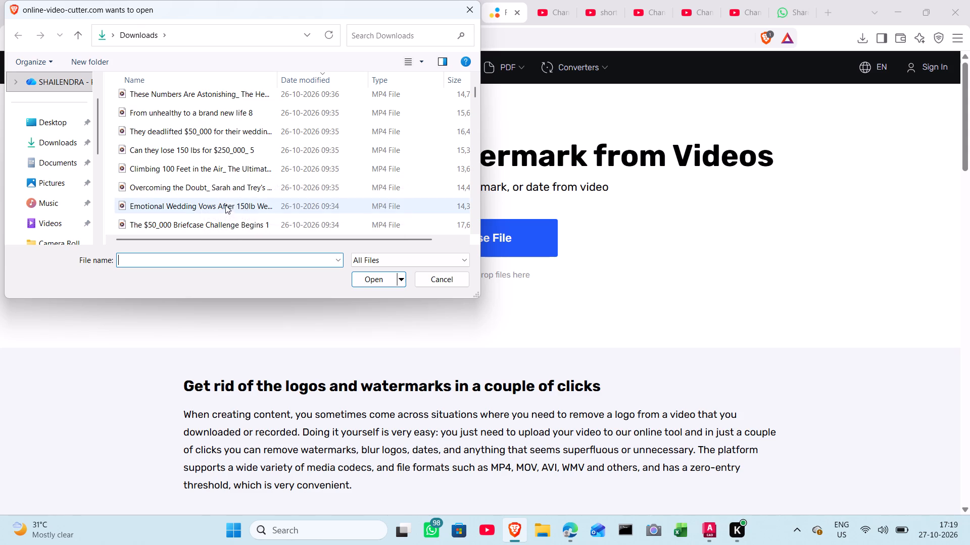
pyautogui.click(168, 117)
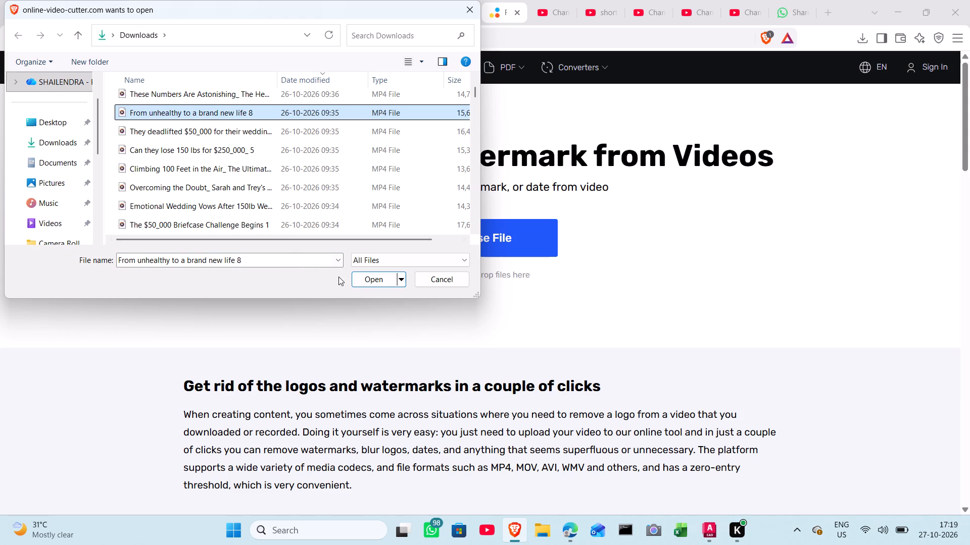
pyautogui.click(357, 278)
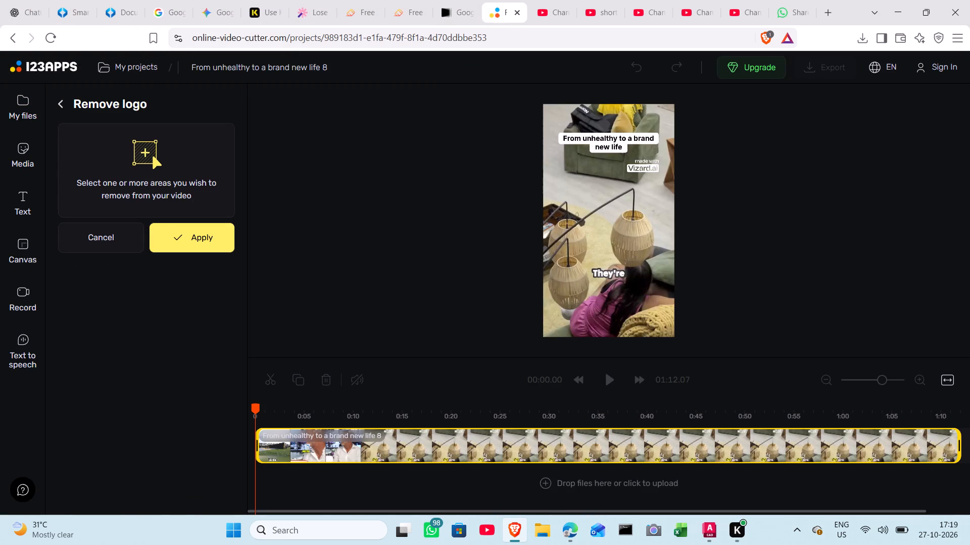
# Mark an area fully covering the "made with Vizard.ai" watermark and apply the logo removal.
pyautogui.moveTo(634, 162); pyautogui.dragTo(662, 178)
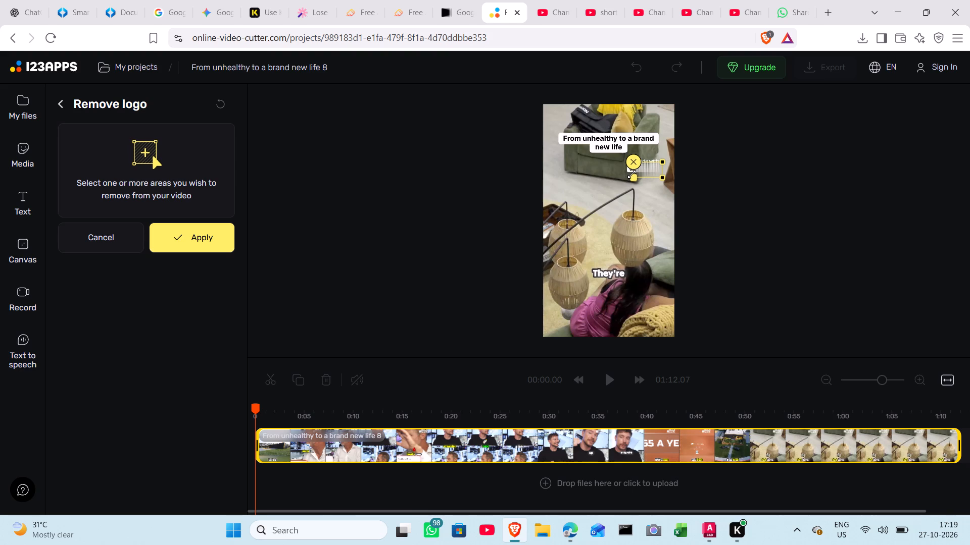
pyautogui.moveTo(632, 179); pyautogui.dragTo(622, 179)
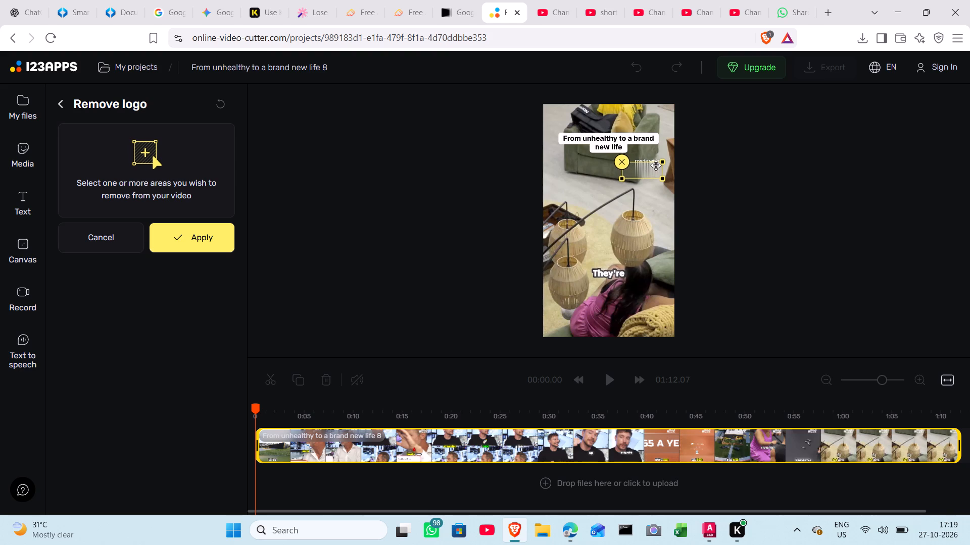
pyautogui.click(625, 178)
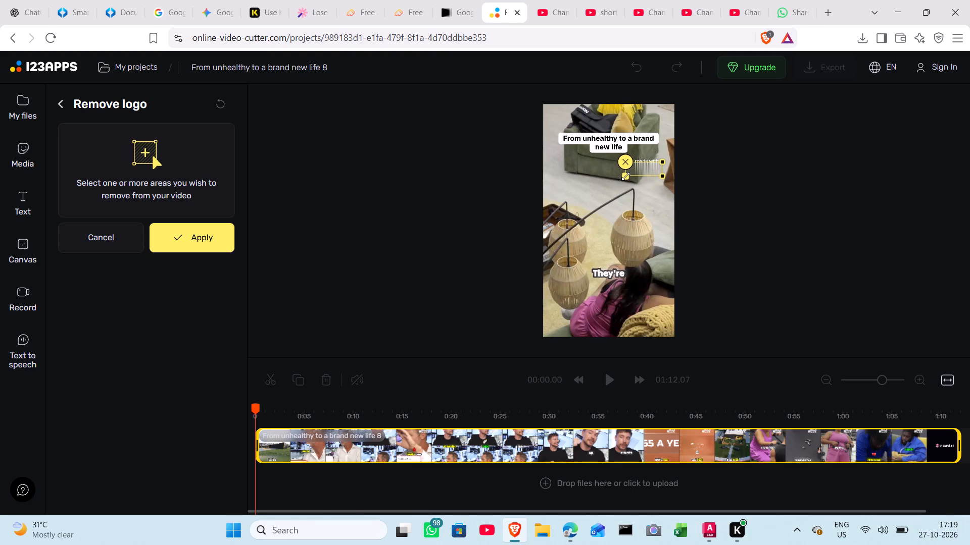
pyautogui.click(664, 161)
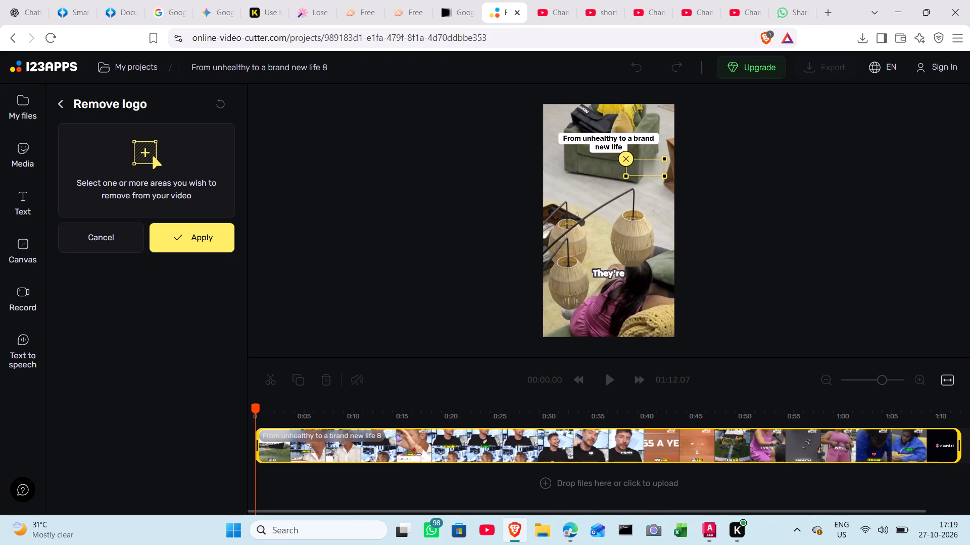
pyautogui.click(216, 244)
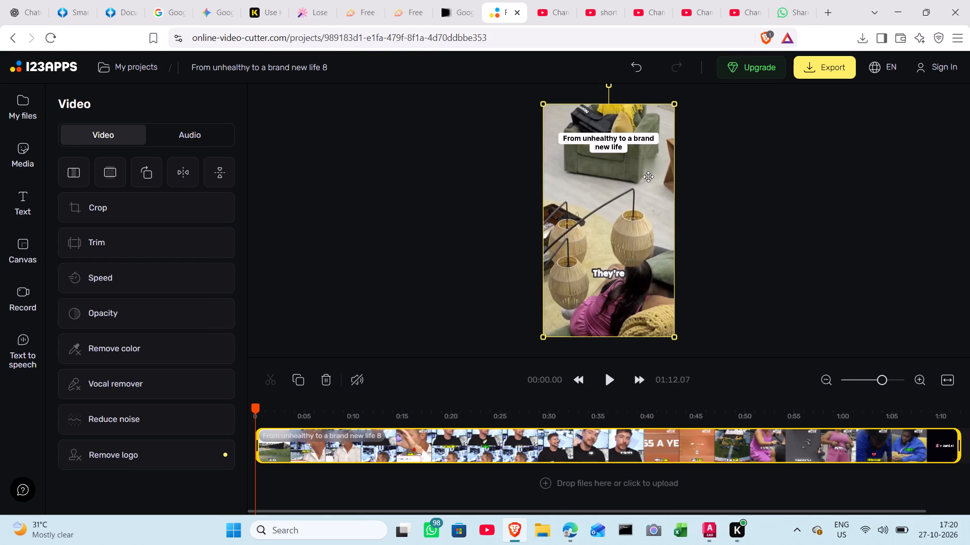
# Export the video as MP4 at 720p and save it in Downloads with 8' appended to the suggested file name.
pyautogui.click(811, 74)
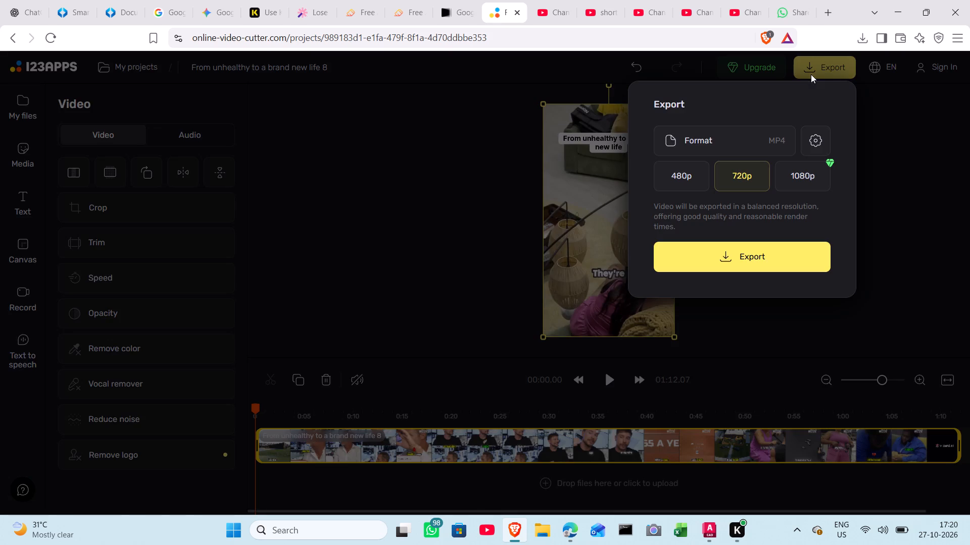
pyautogui.click(736, 251)
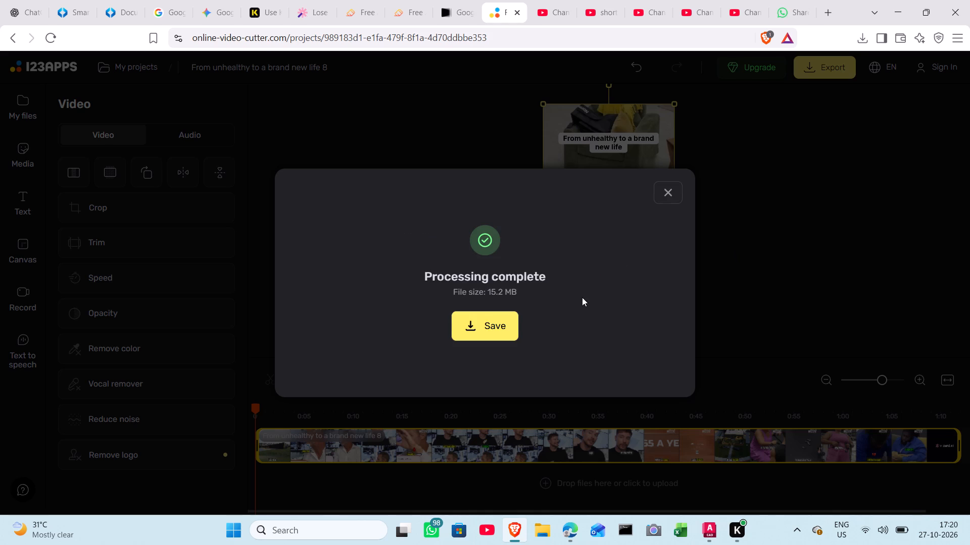
pyautogui.click(488, 317)
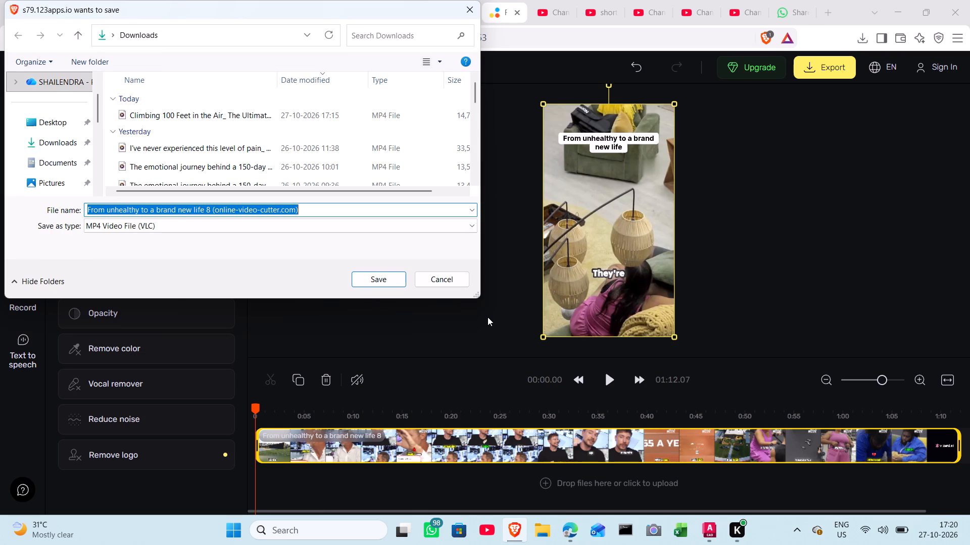
pyautogui.click(337, 213)
pyautogui.press('8')
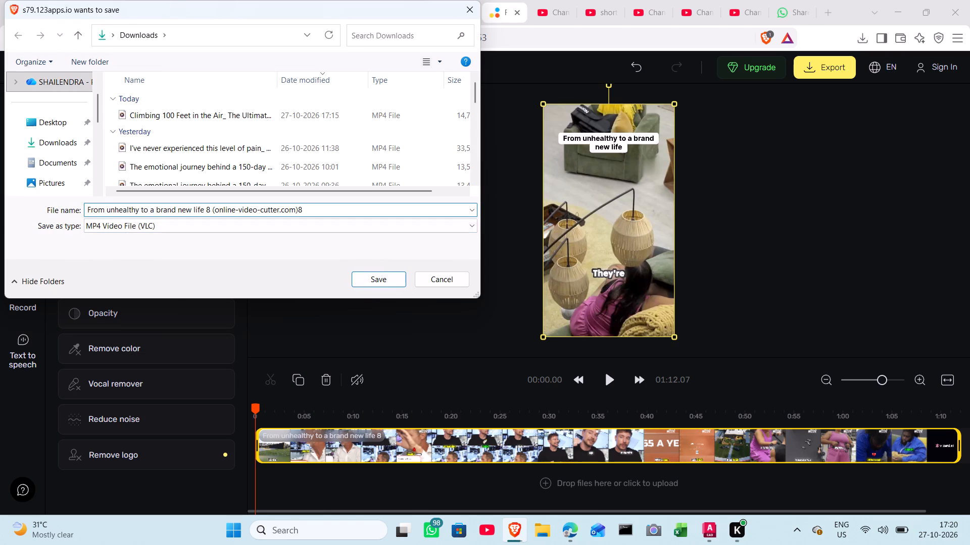
pyautogui.press("'")
pyautogui.click(374, 276)
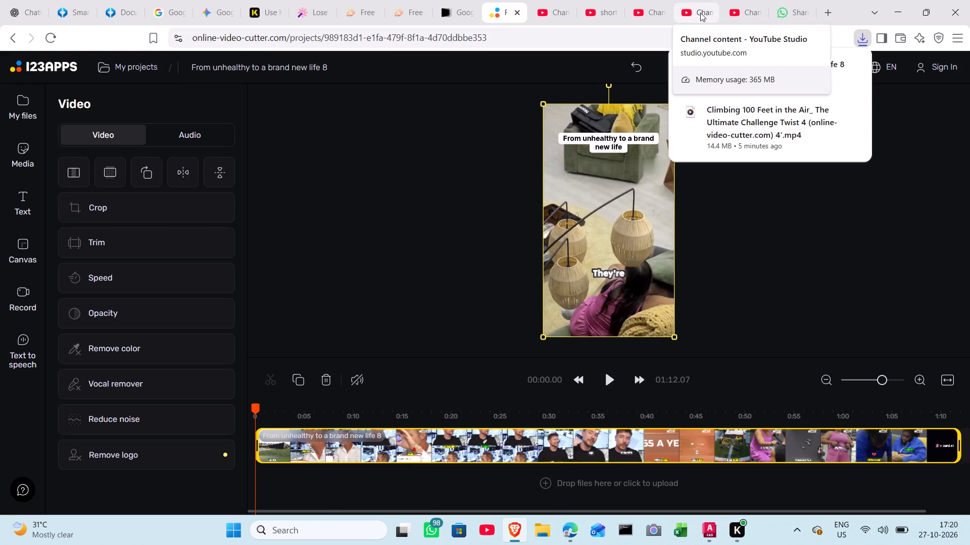
# Upload the newly saved "From unhealthy to a brand new life 8" video from Downloads to the YouTube channel.
pyautogui.click(741, 15)
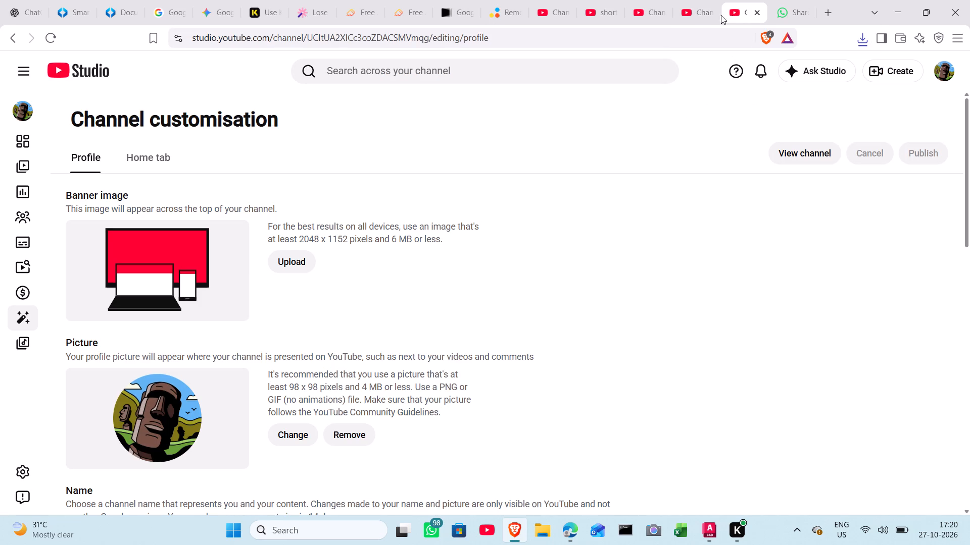
pyautogui.click(694, 12)
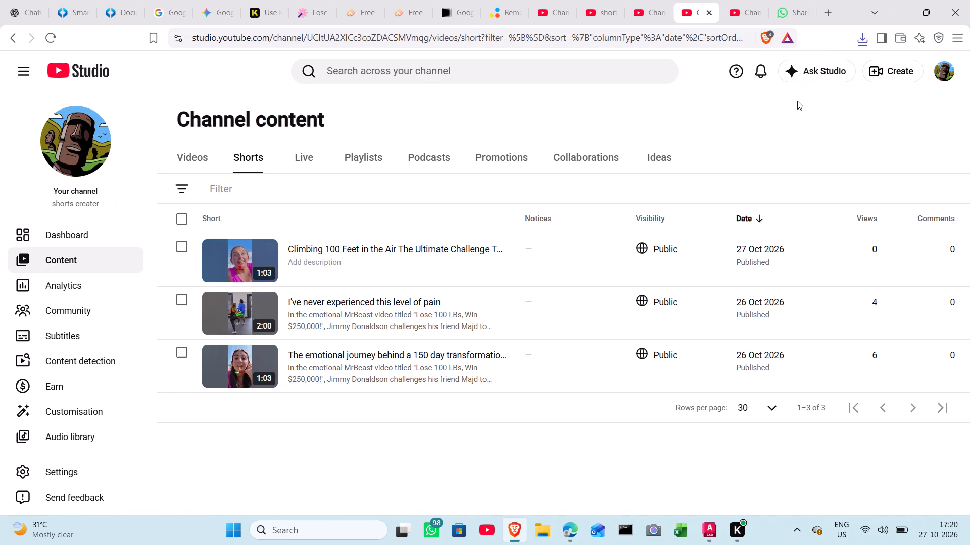
pyautogui.click(886, 71)
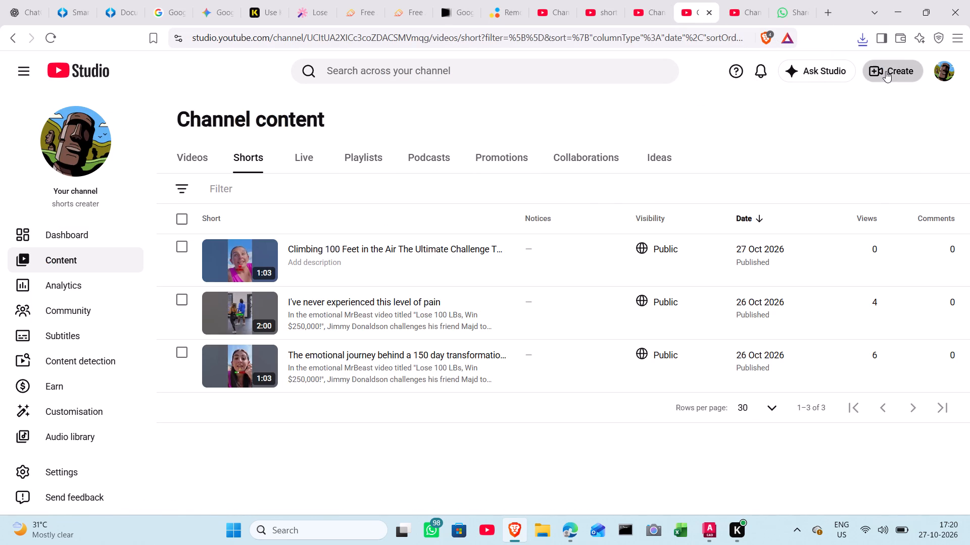
pyautogui.click(865, 95)
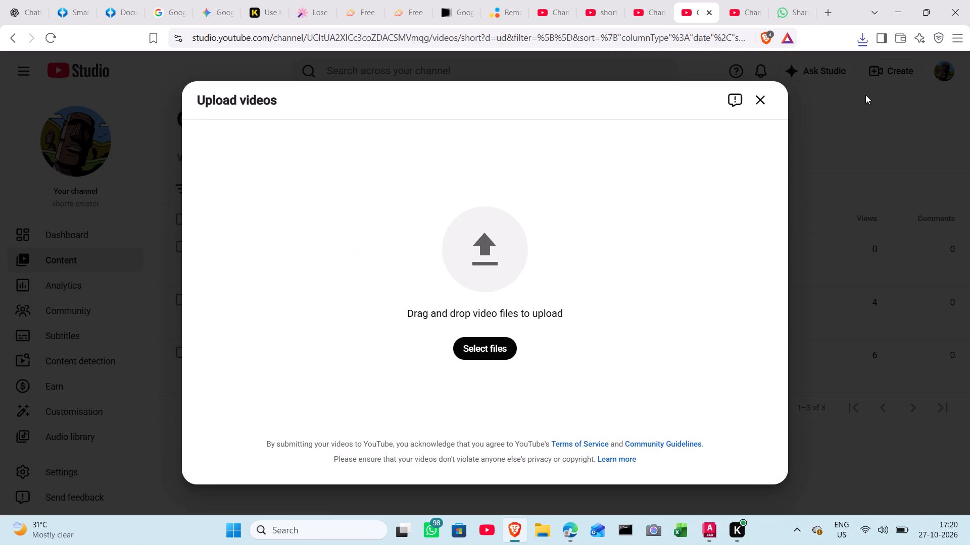
pyautogui.click(476, 346)
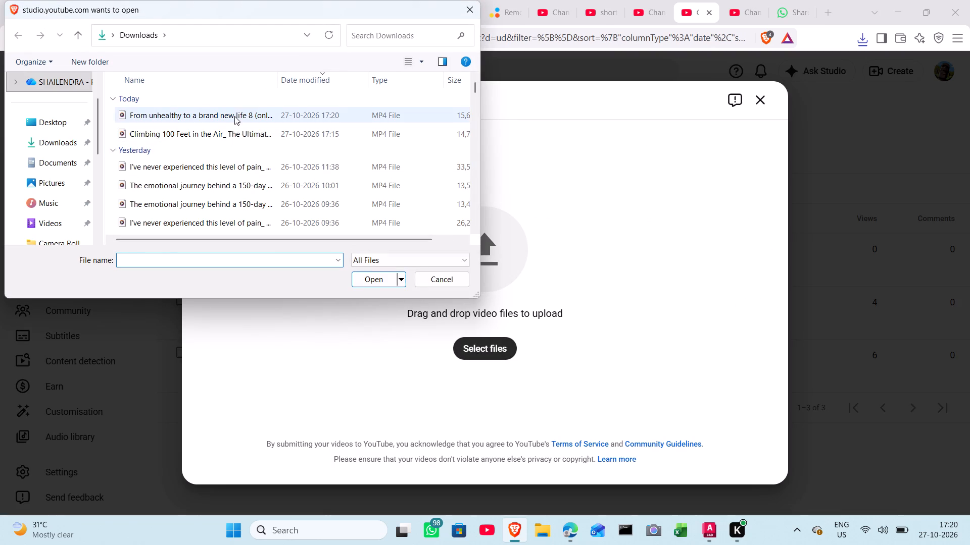
pyautogui.click(233, 114)
pyautogui.click(370, 280)
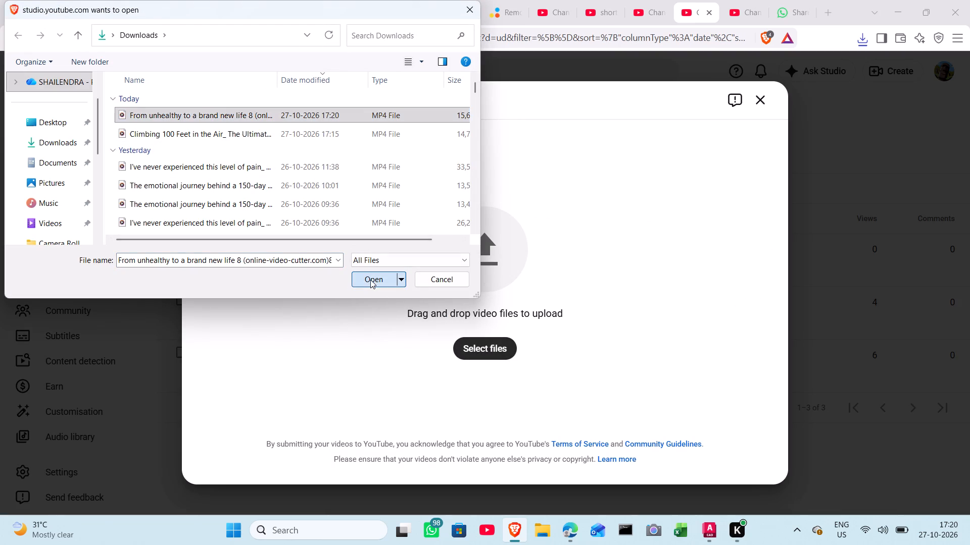
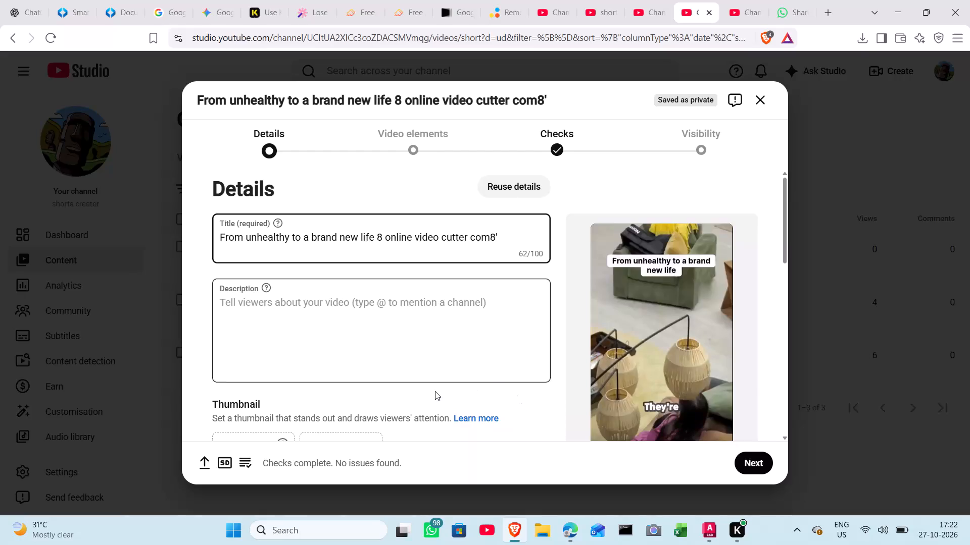
# Switch from the video upload details to the WhatsApp desktop app.
pyautogui.click(426, 526)
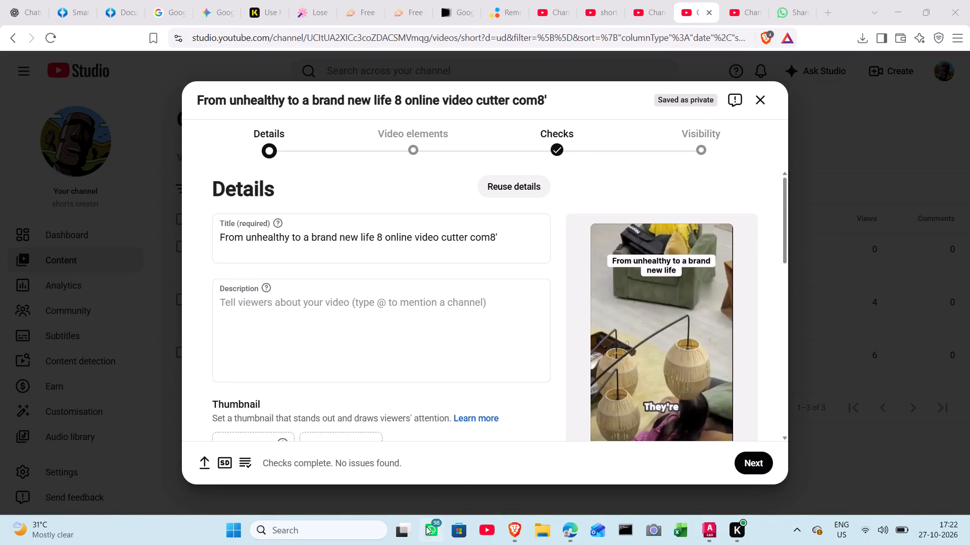
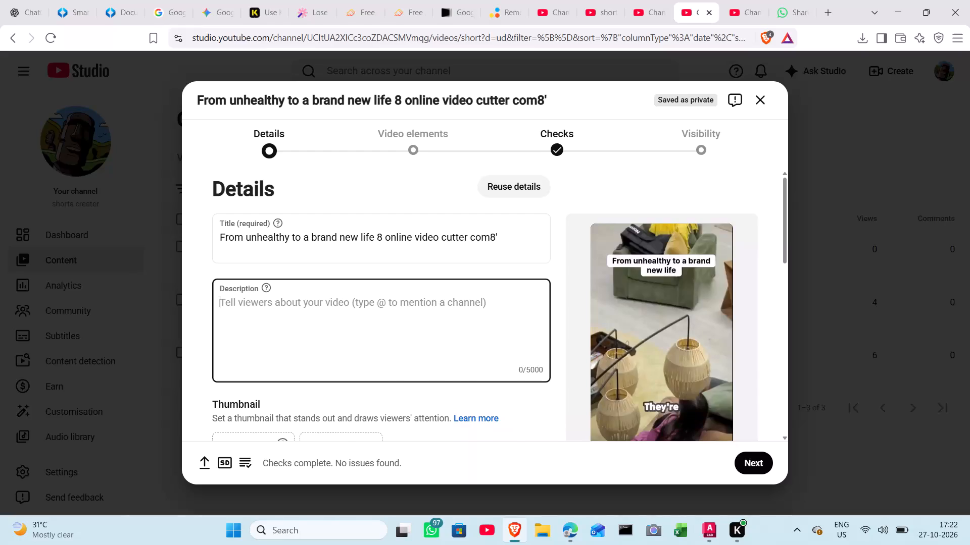
# Paste the copied MrBeast "Lose 150 Lbs Together, Win $250,000" summary as the description and mark the short as not Made for Kids.
pyautogui.hotkey('ctrl', 'v')
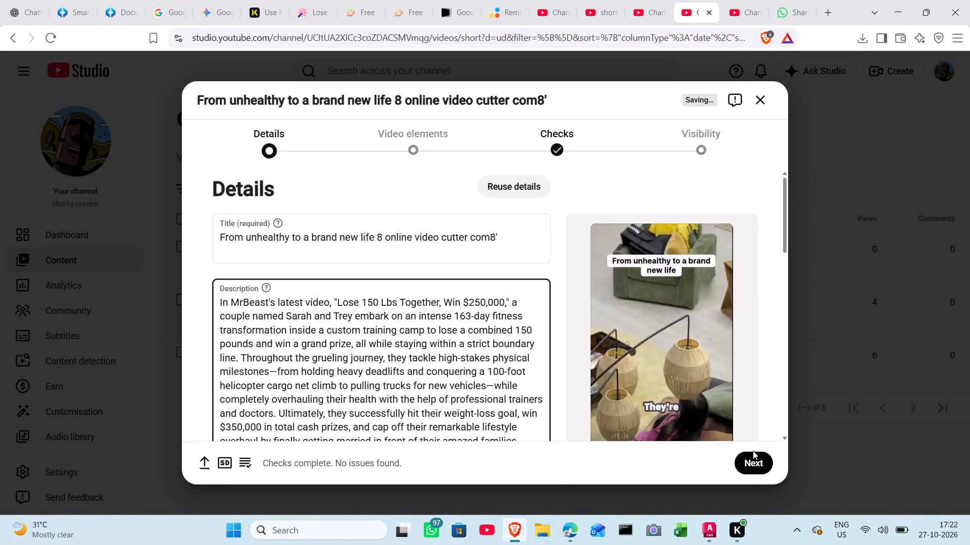
pyautogui.click(749, 463)
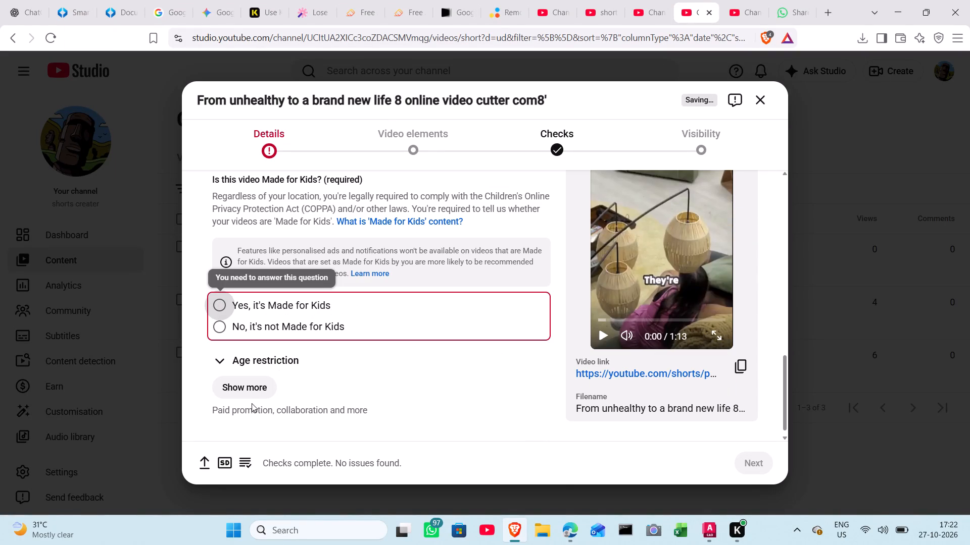
pyautogui.click(217, 332)
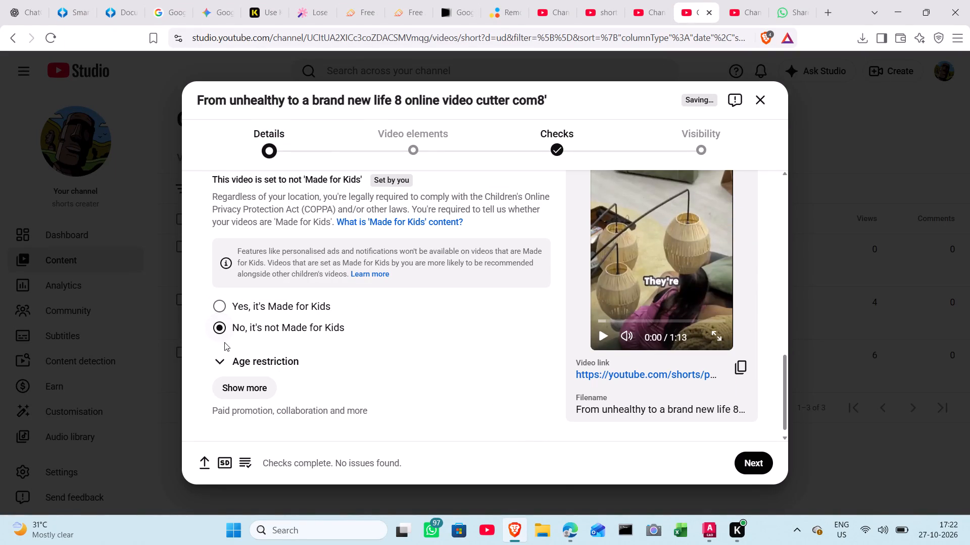
pyautogui.scroll(-2, 426, 372)
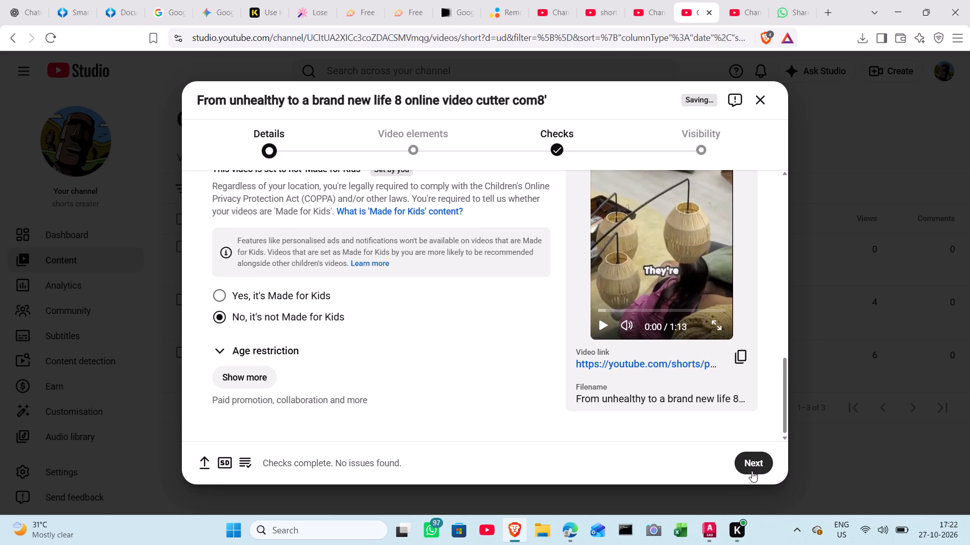
pyautogui.click(754, 467)
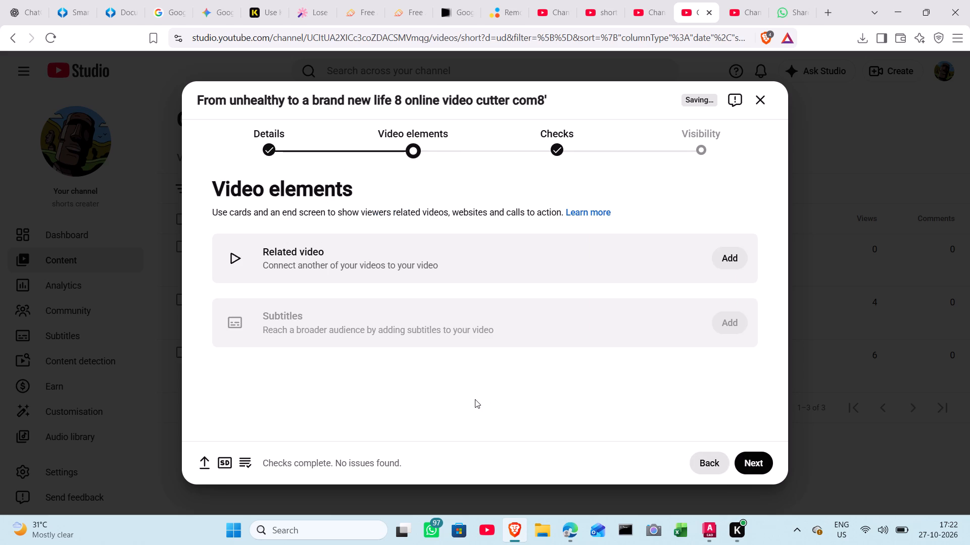
# Skip the video elements and checks, set the short's visibility to Public, publish it and dismiss the confirmation.
pyautogui.click(763, 461)
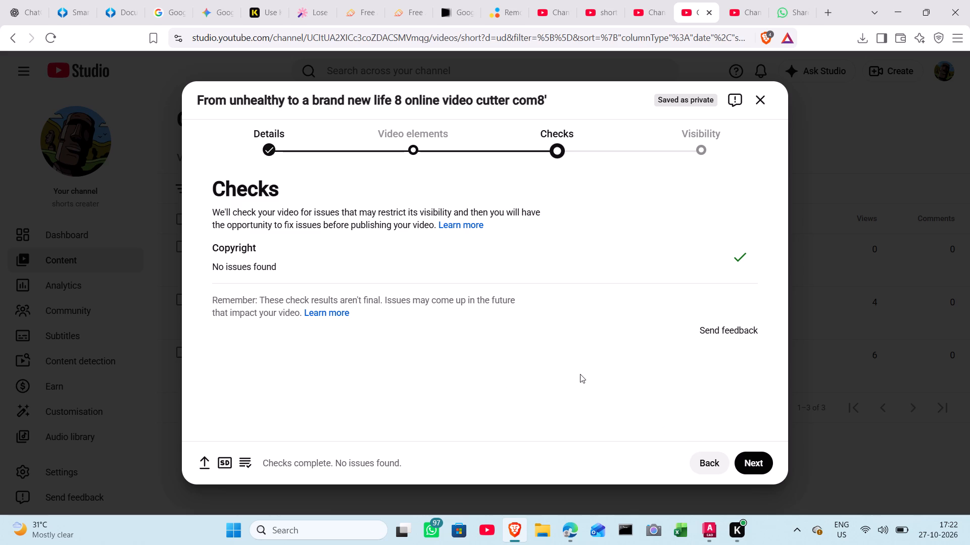
pyautogui.click(754, 461)
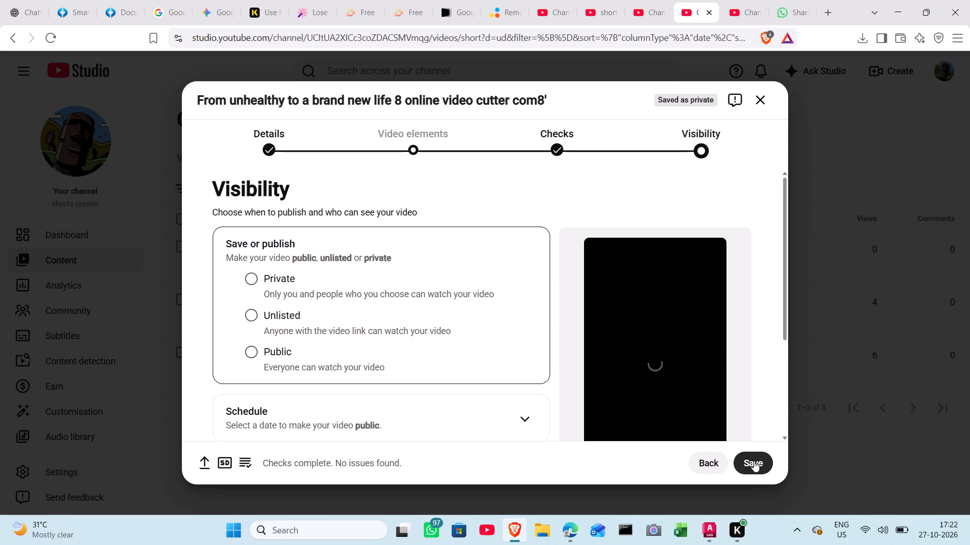
pyautogui.click(244, 349)
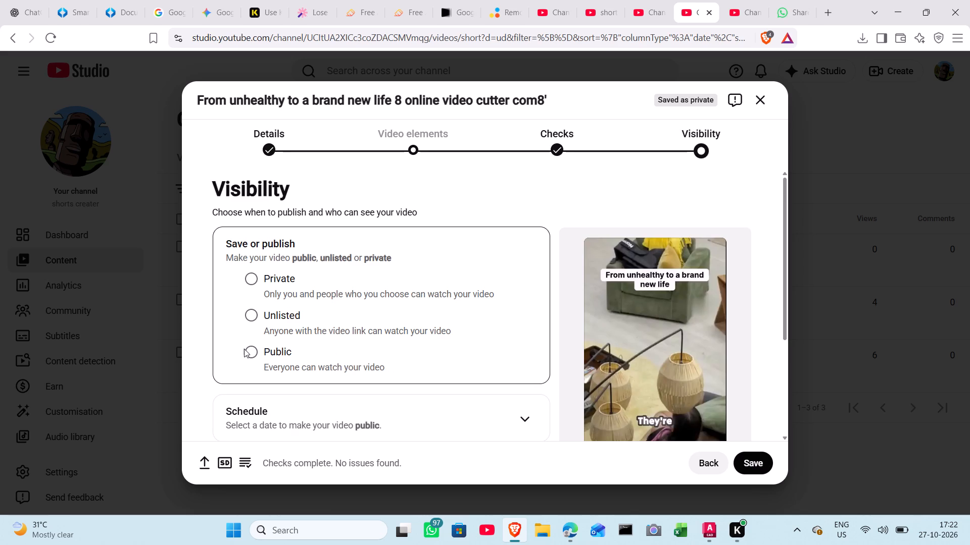
pyautogui.click(248, 353)
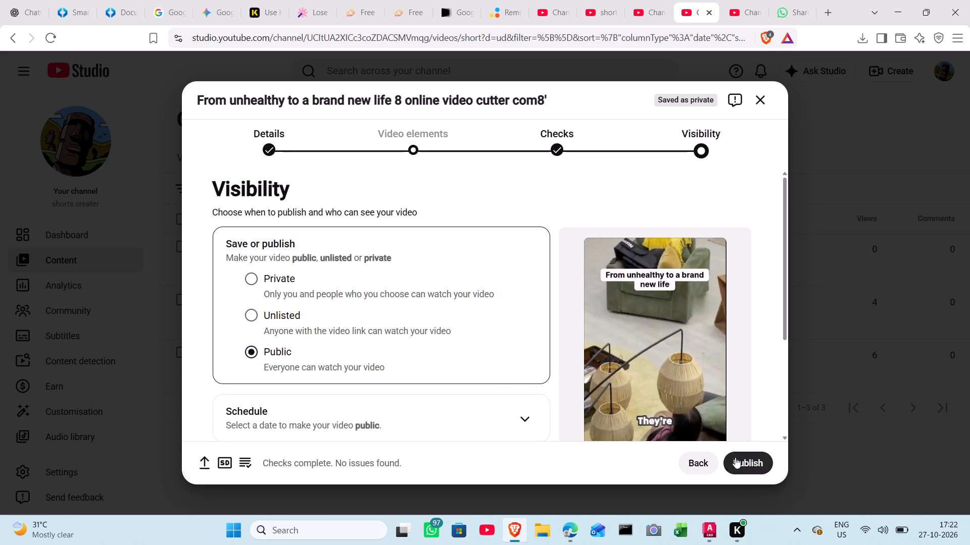
pyautogui.click(736, 458)
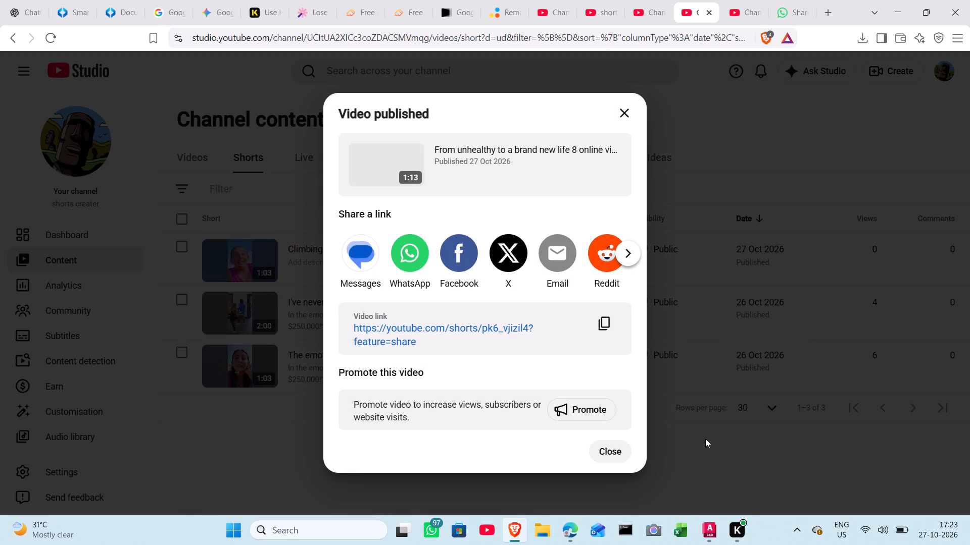
pyautogui.click(616, 444)
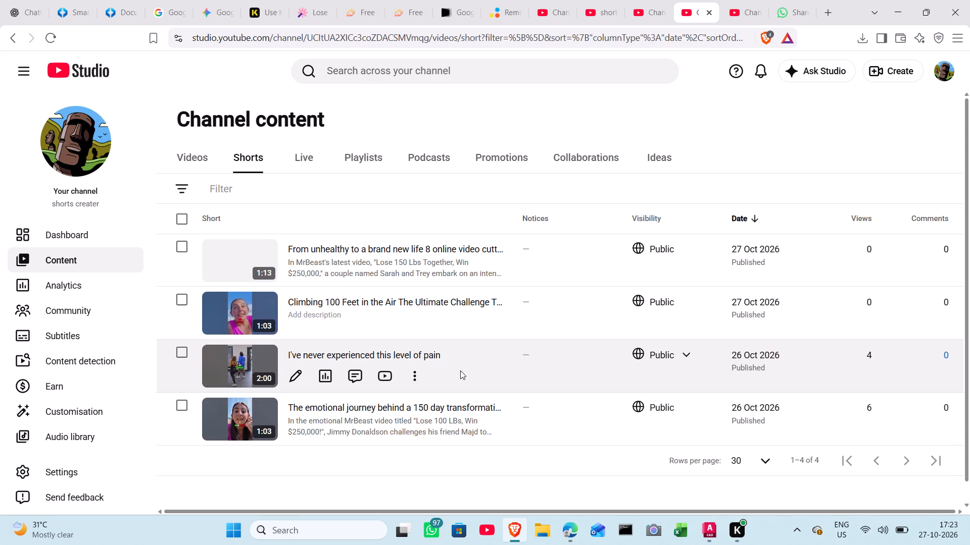
# Return to the 123APPS logo remover and load "Overcoming the Doubt_ Sarah and Trey's Transformation 3" from Downloads.
pyautogui.click(505, 12)
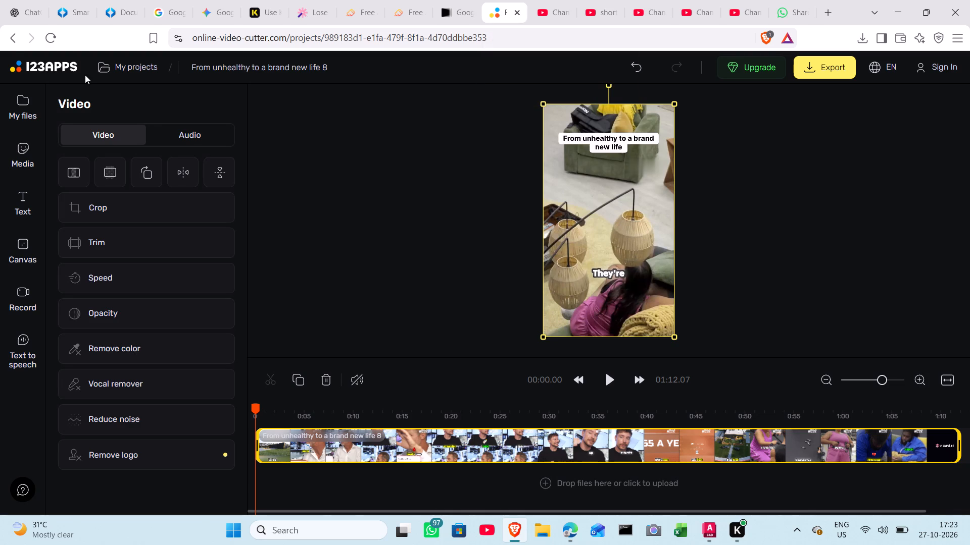
pyautogui.click(14, 42)
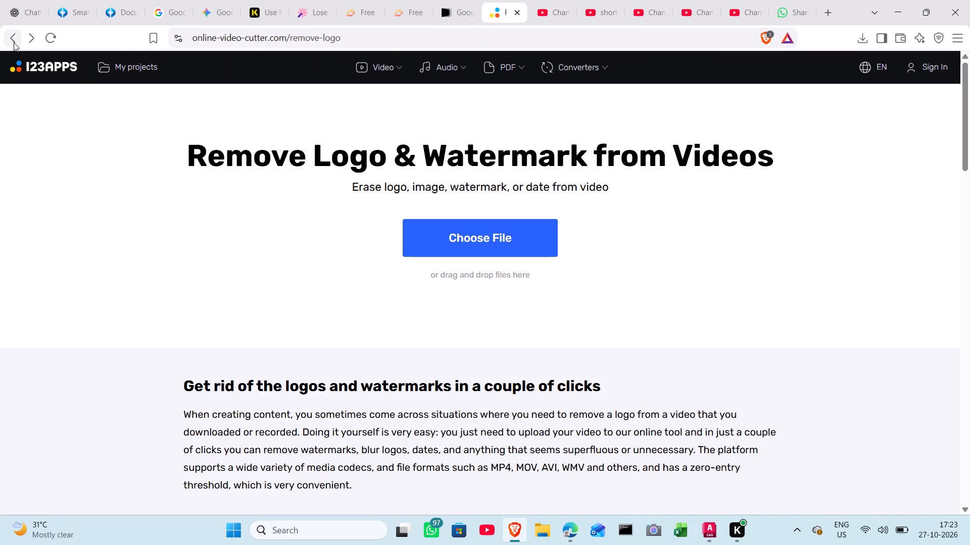
pyautogui.click(456, 244)
pyautogui.scroll(-1, 186, 166)
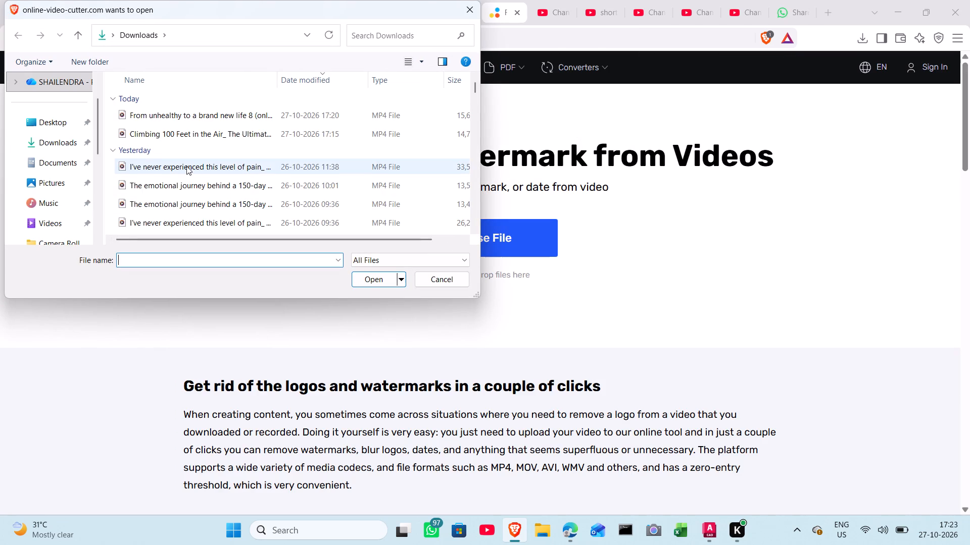
pyautogui.scroll(-1, 186, 166)
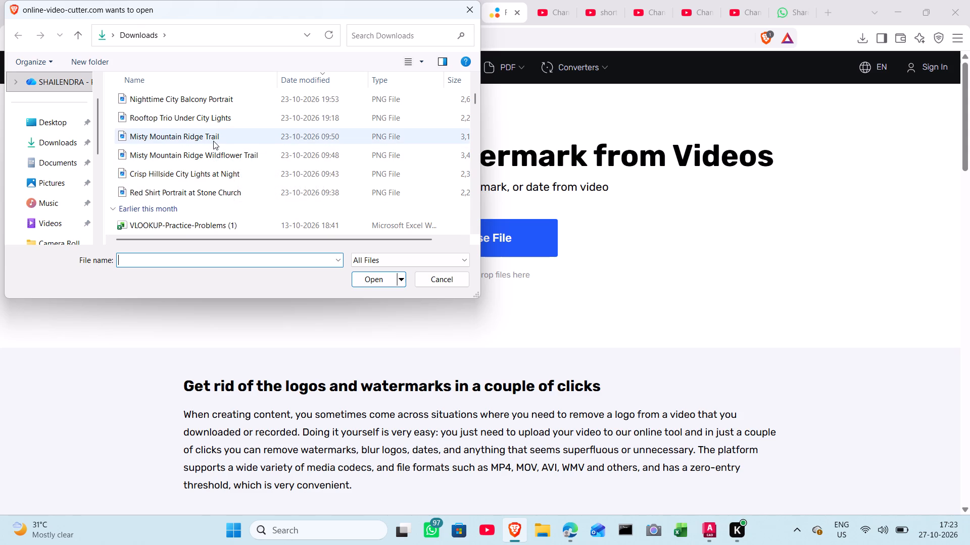
pyautogui.scroll(1, 204, 123)
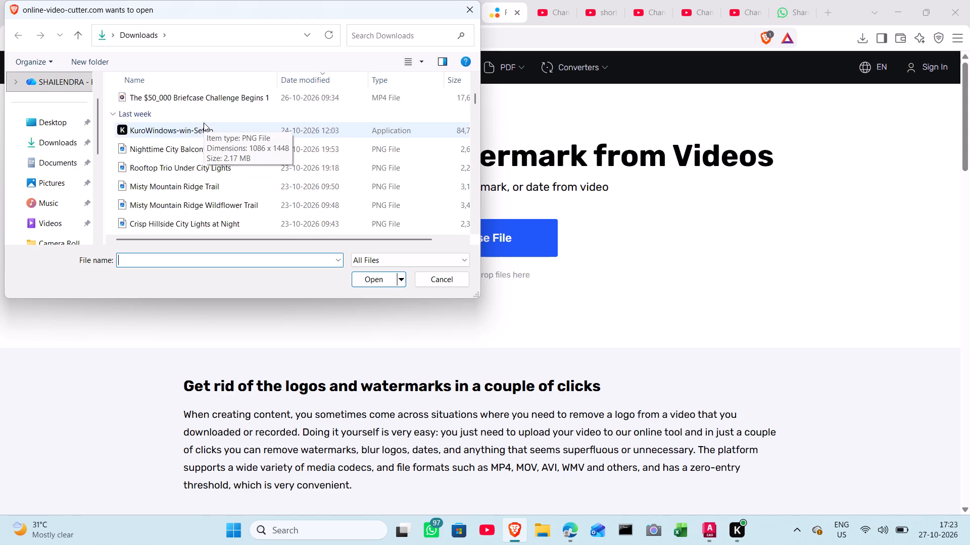
pyautogui.scroll(2, 204, 123)
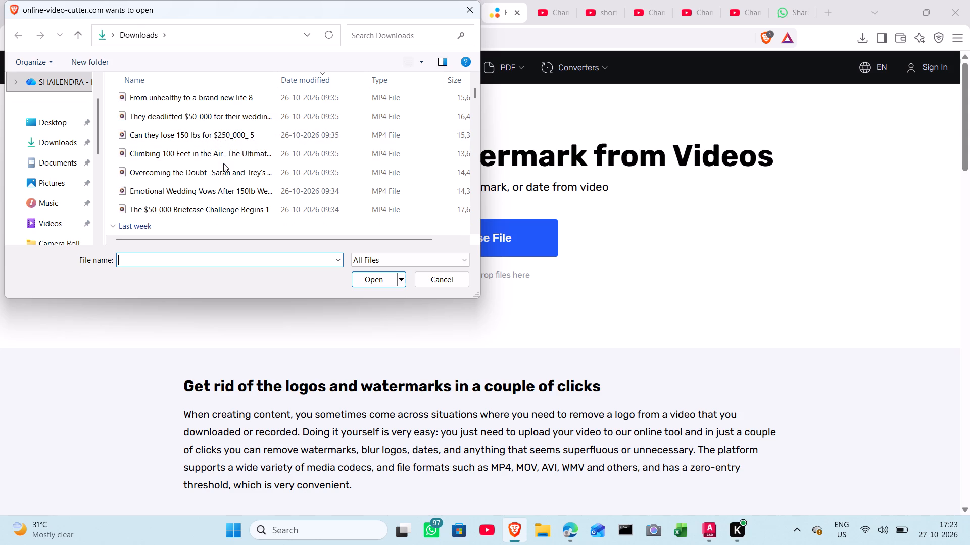
pyautogui.click(211, 157)
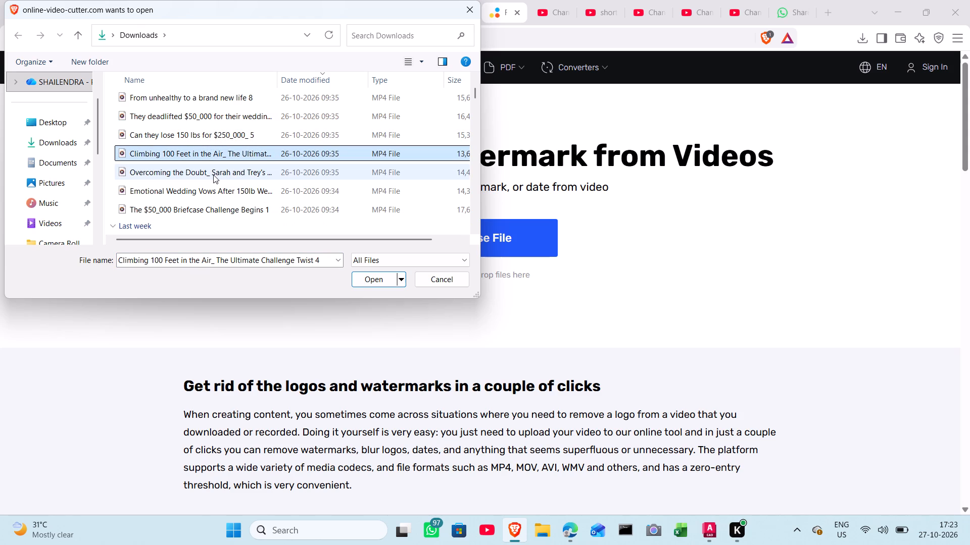
pyautogui.click(213, 175)
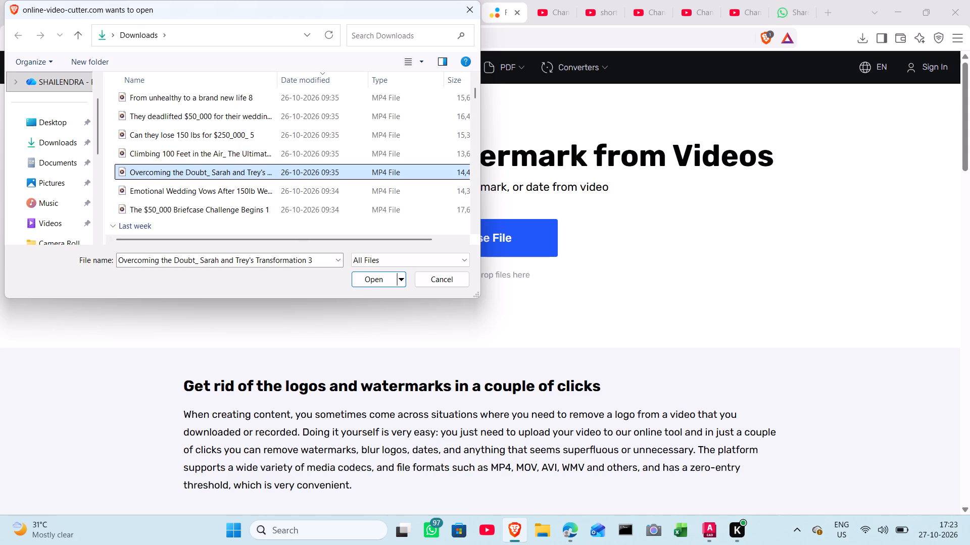
pyautogui.click(362, 283)
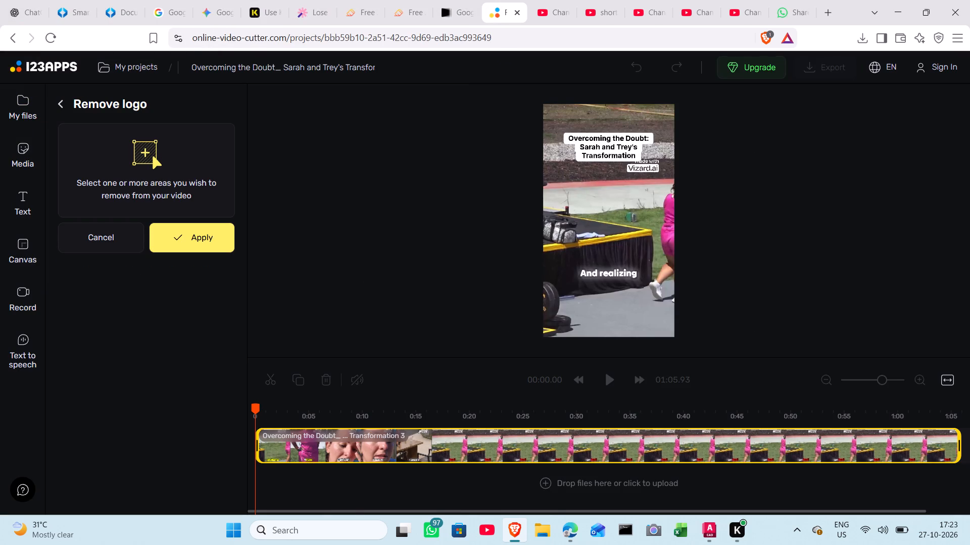
# Mark an area covering the Vizard.ai watermark just below the title caption and apply the logo removal.
pyautogui.moveTo(639, 161); pyautogui.dragTo(658, 171)
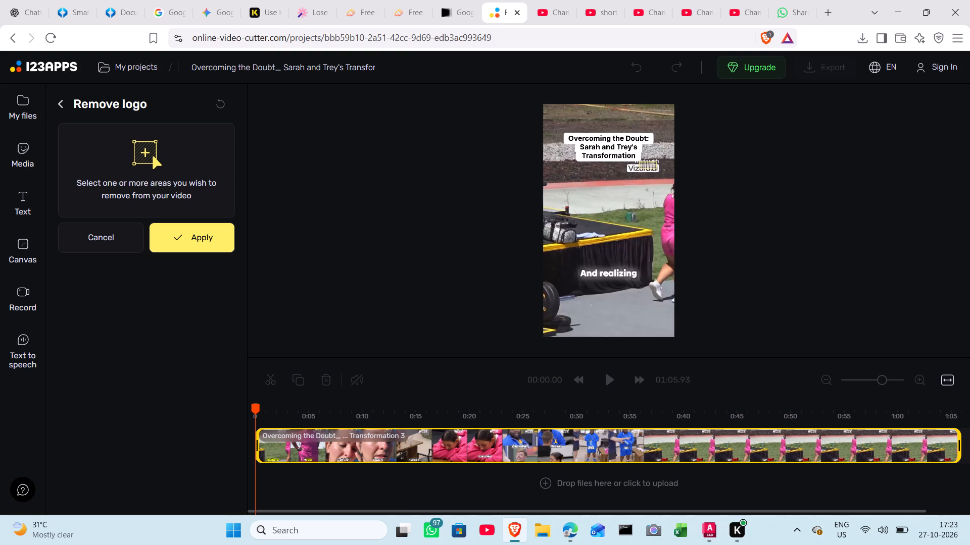
pyautogui.moveTo(658, 171); pyautogui.dragTo(660, 175)
pyautogui.moveTo(641, 175); pyautogui.dragTo(631, 175)
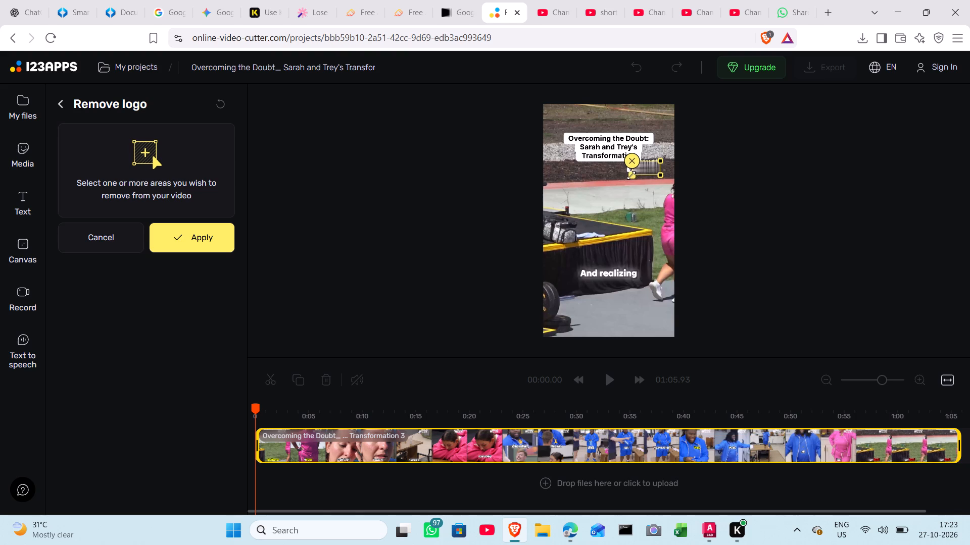
pyautogui.moveTo(631, 175); pyautogui.dragTo(628, 175)
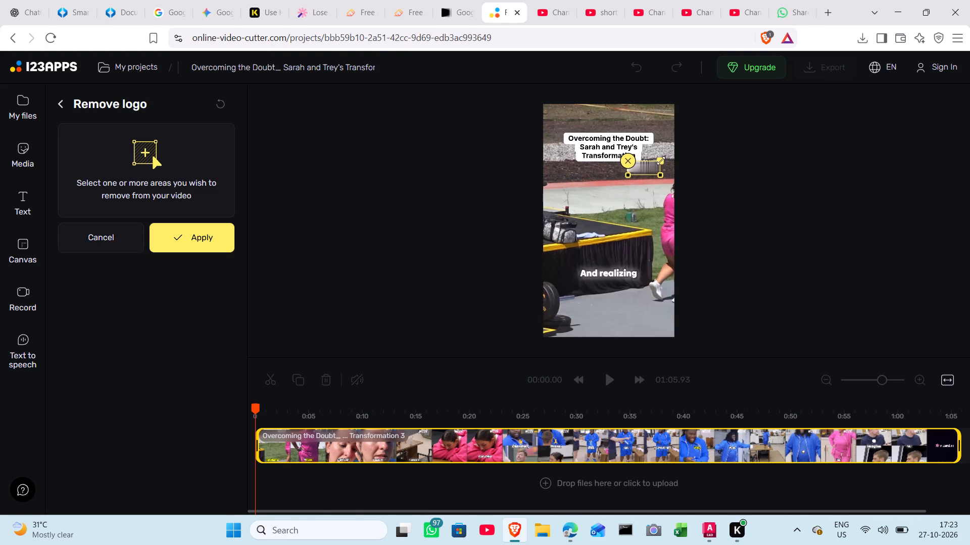
pyautogui.click(661, 160)
pyautogui.click(222, 247)
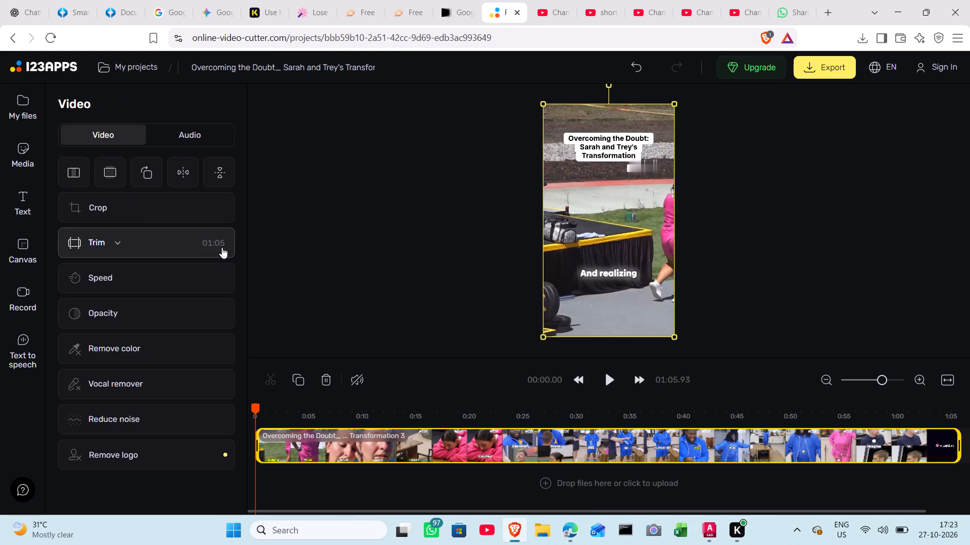
# Export the video as 720p MP4 and save it to Downloads with 3' appended to the suggested file name.
pyautogui.click(813, 68)
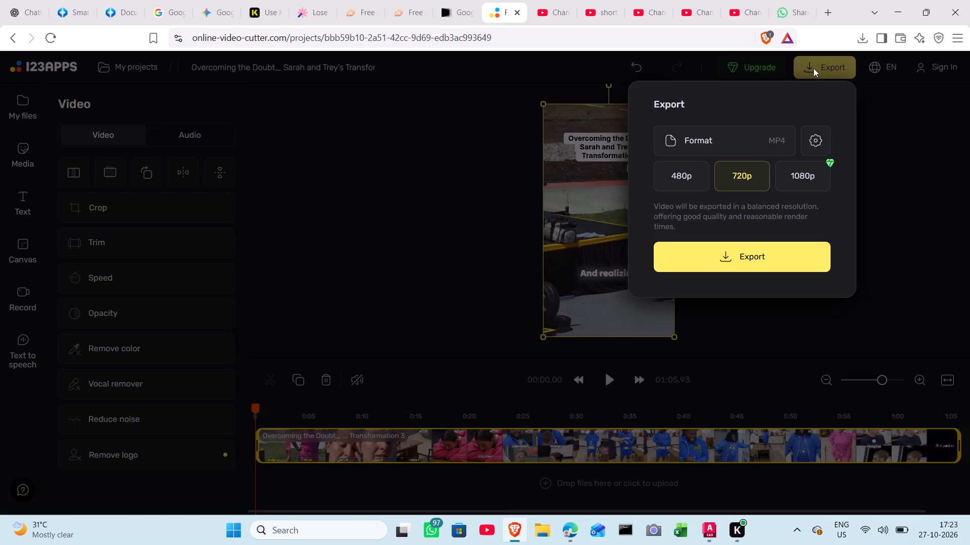
pyautogui.click(751, 253)
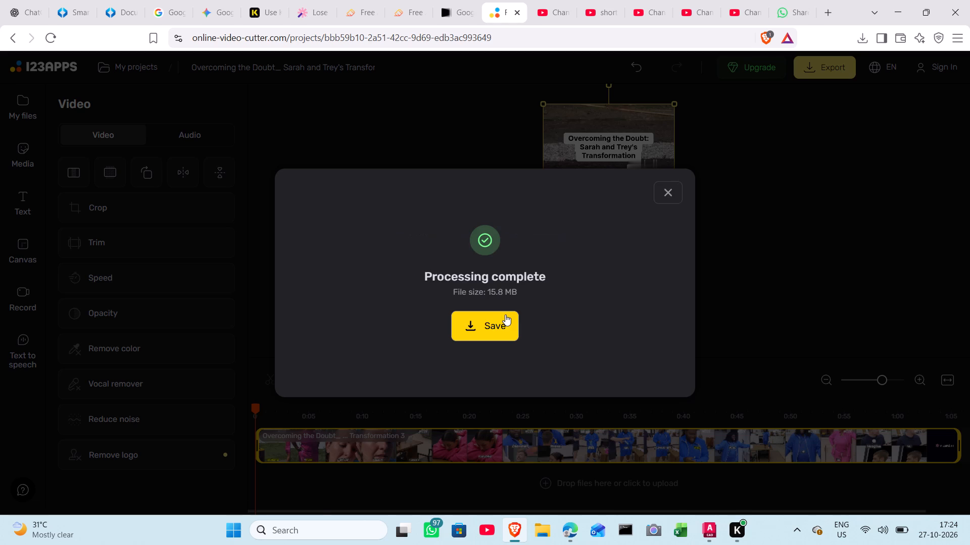
pyautogui.click(476, 328)
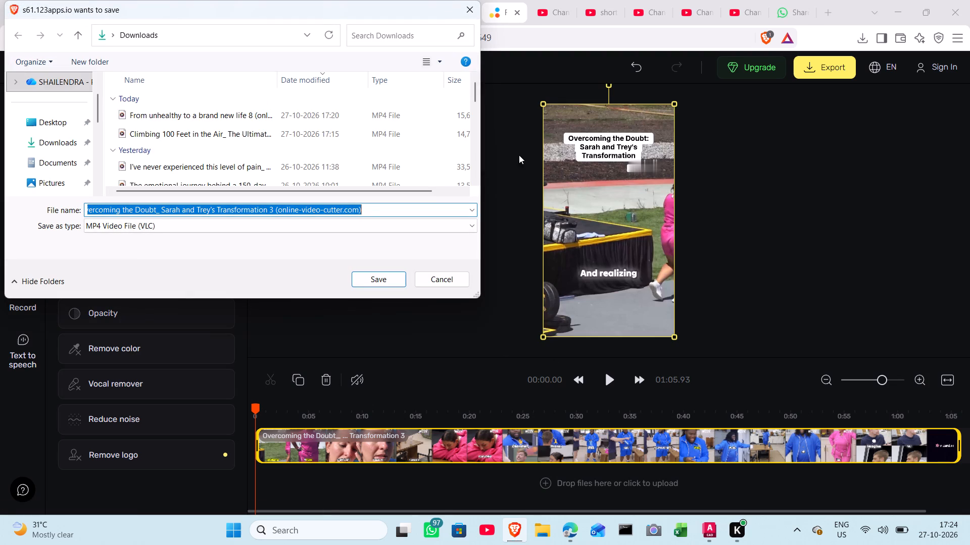
pyautogui.click(371, 214)
pyautogui.press('3')
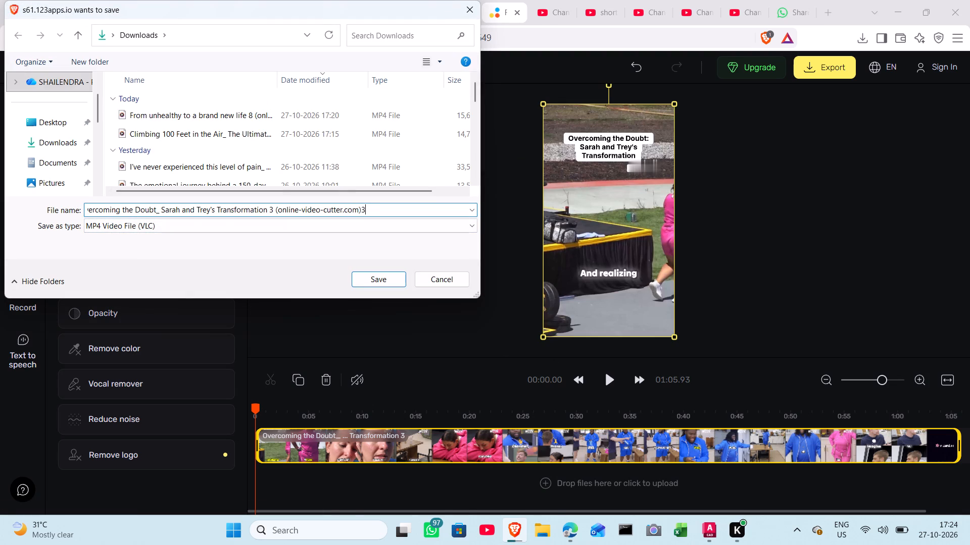
pyautogui.press("'")
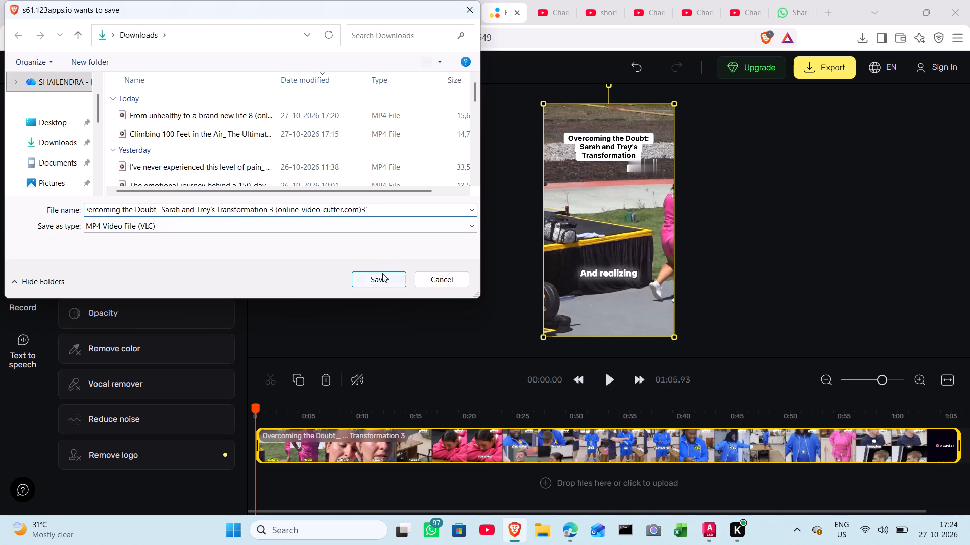
pyautogui.click(382, 273)
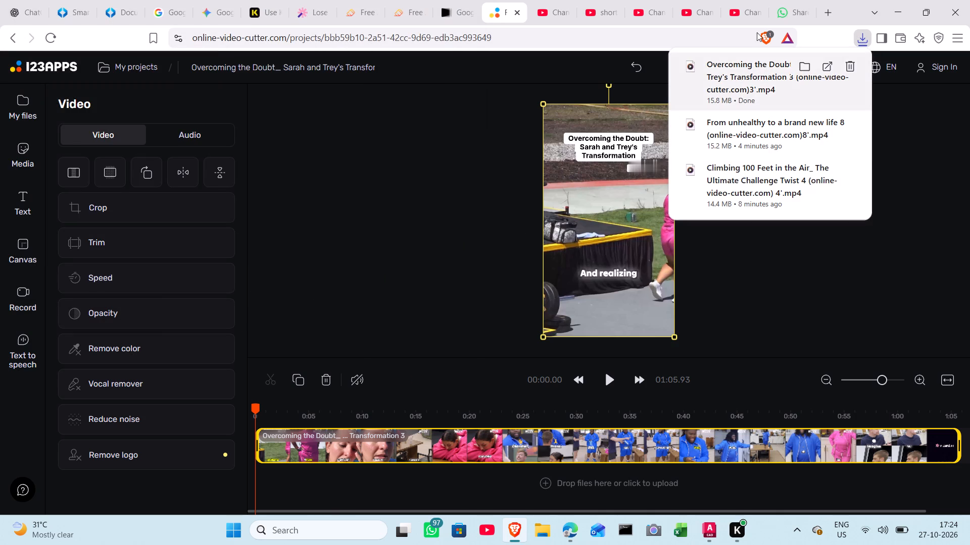
pyautogui.click(739, 8)
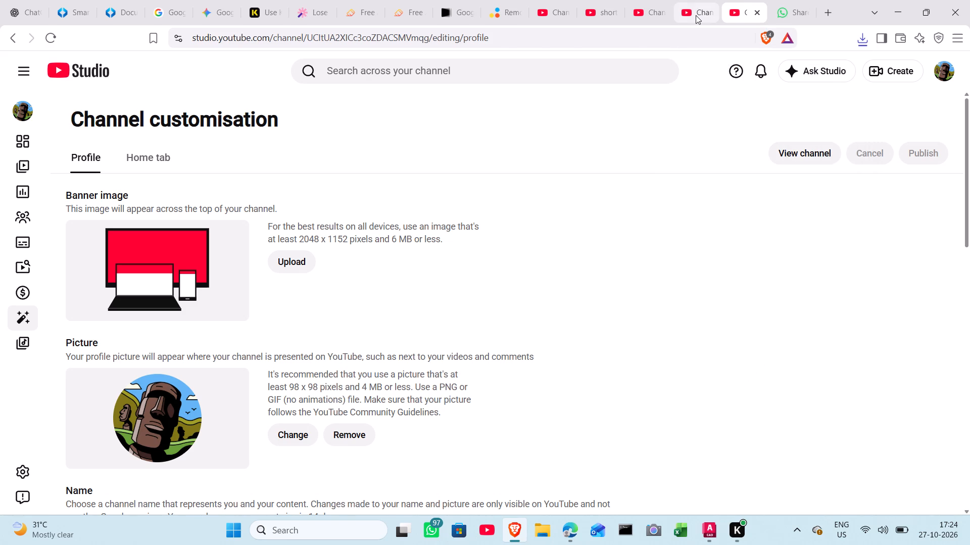
pyautogui.click(696, 15)
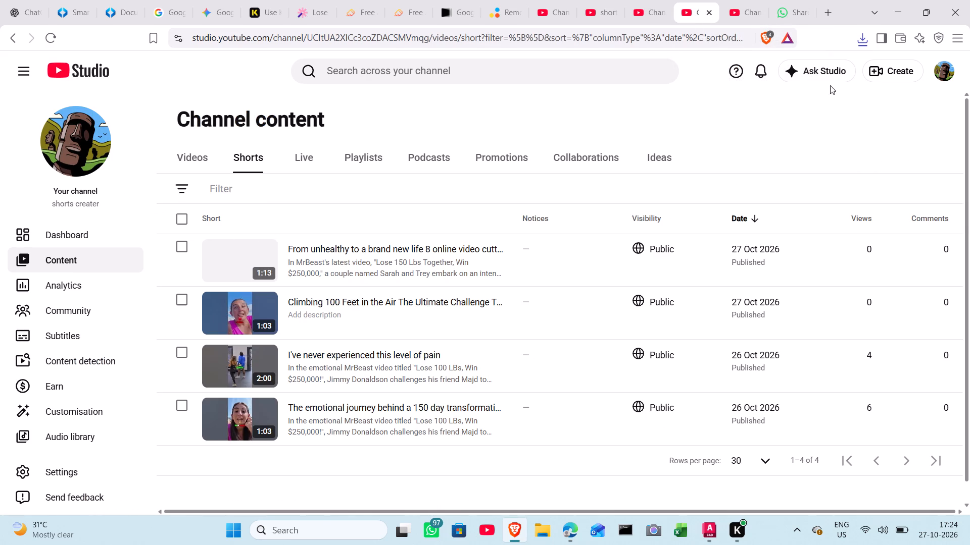
pyautogui.click(873, 78)
pyautogui.click(859, 97)
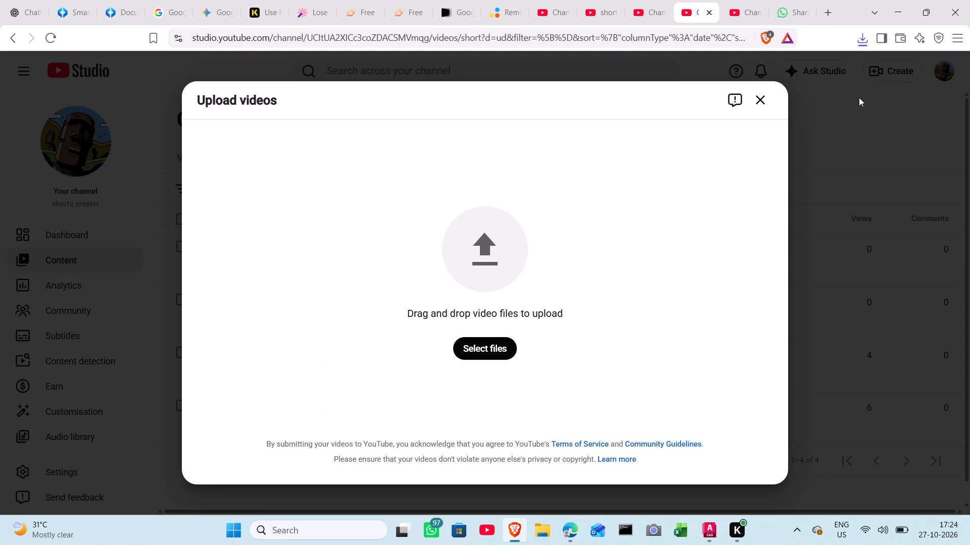
pyautogui.click(486, 340)
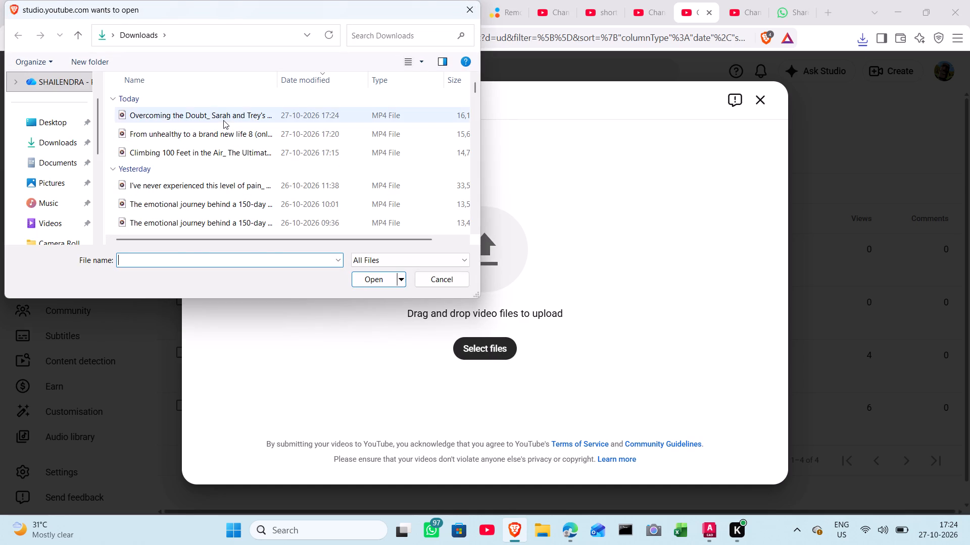
pyautogui.click(223, 120)
pyautogui.click(367, 283)
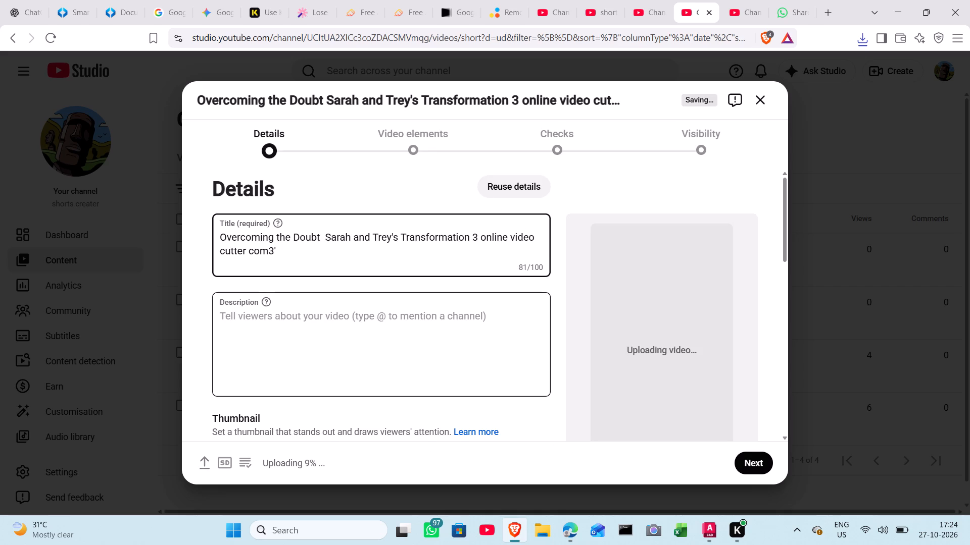
# Paste the copied summary of MrBeast's "Lose 150 Lbs Together, Win $250,000" as the description and mark the short as not Made for Kids.
pyautogui.click(262, 325)
pyautogui.click(262, 325)
pyautogui.hotkey('ctrl', 'v')
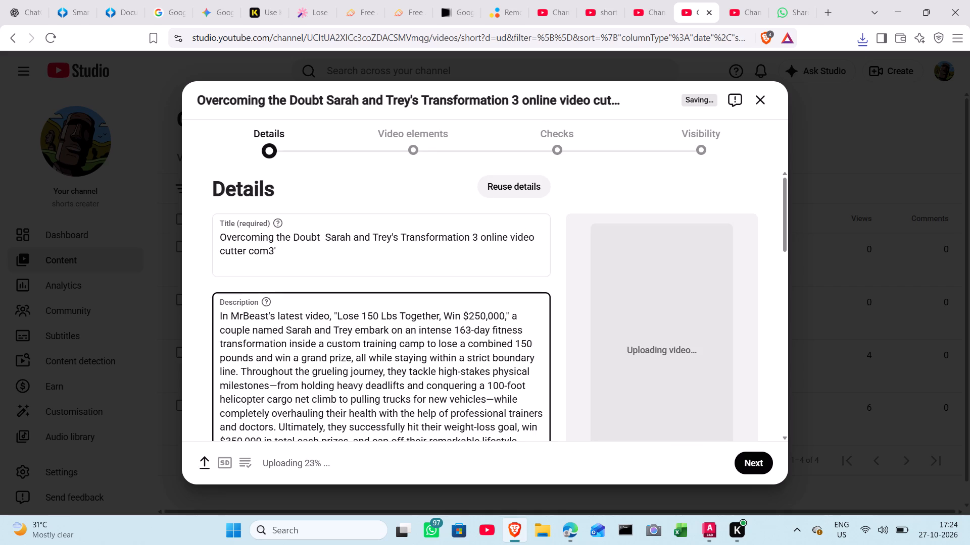
pyautogui.scroll(-3, 372, 335)
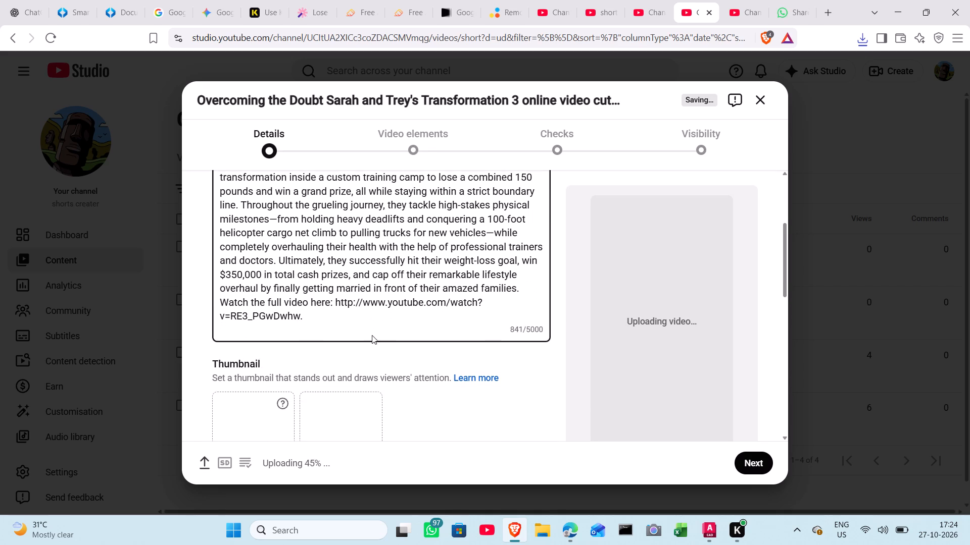
pyautogui.click(743, 457)
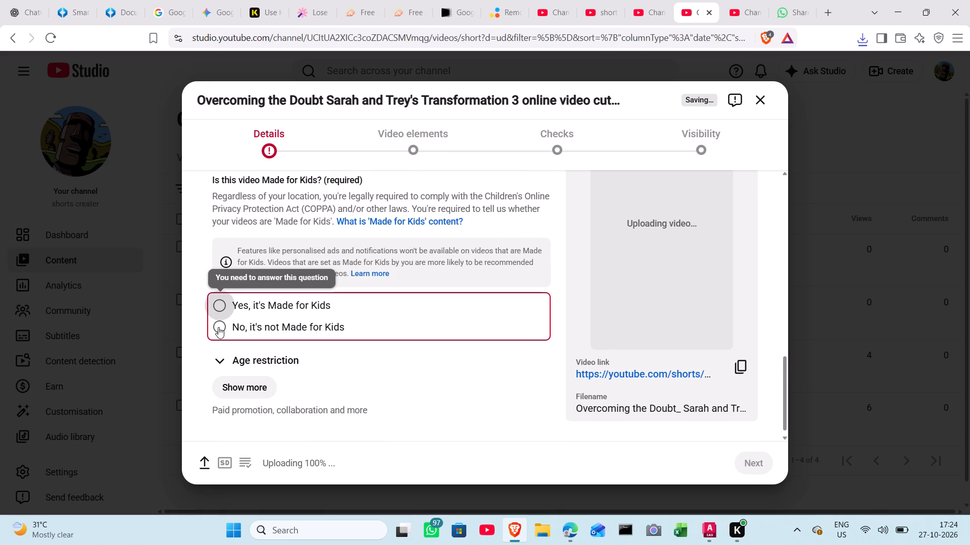
pyautogui.click(218, 327)
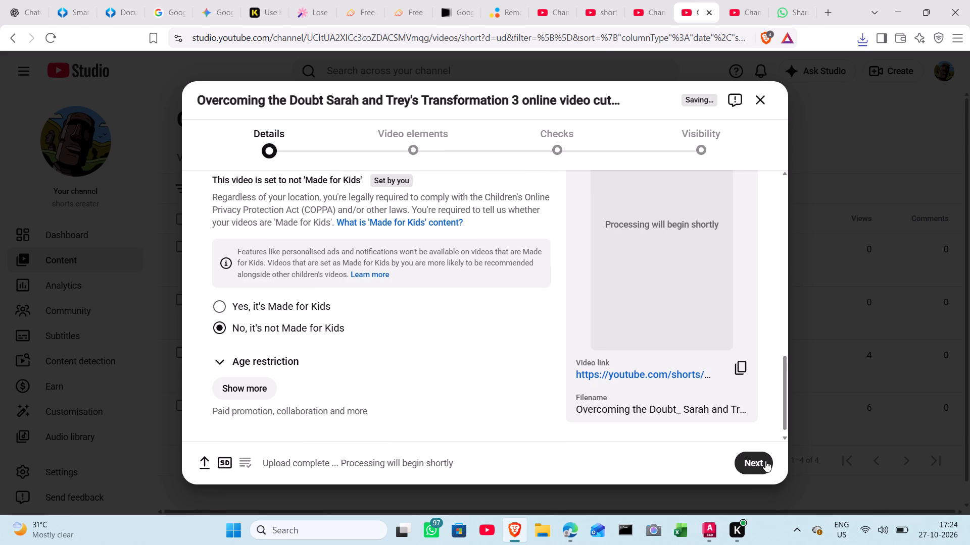
# Skip the video elements and checks, set the short's visibility to Public, publish it and dismiss the processing notice.
pyautogui.click(765, 461)
pyautogui.click(752, 461)
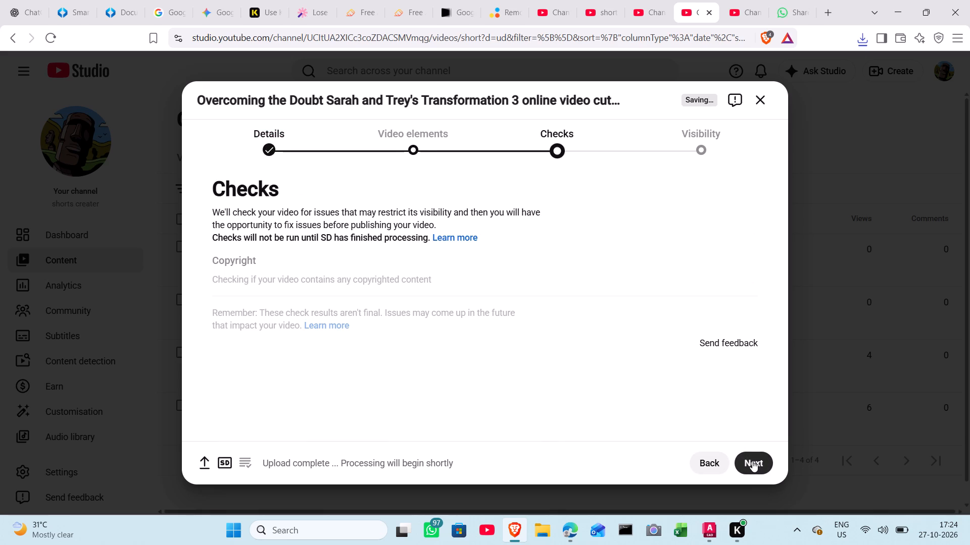
pyautogui.click(752, 461)
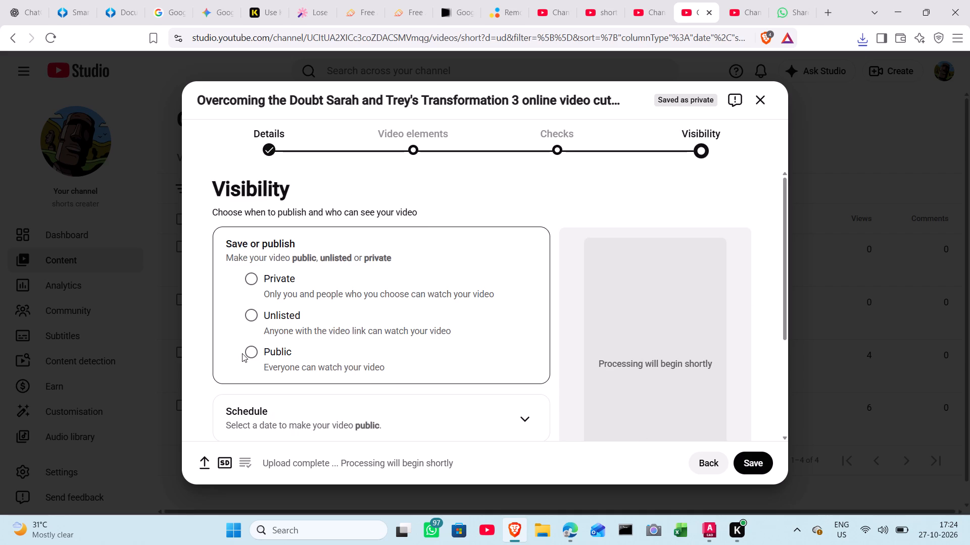
pyautogui.click(251, 355)
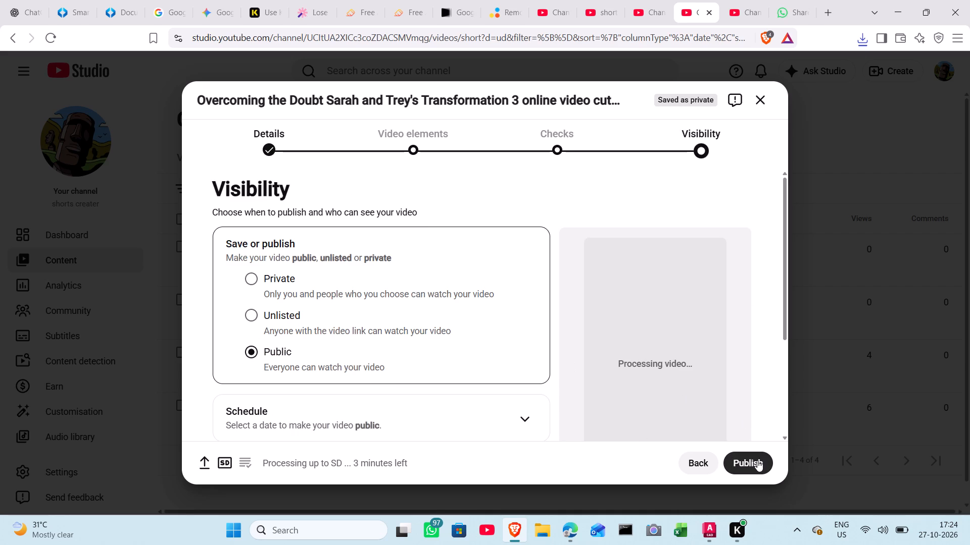
pyautogui.click(757, 460)
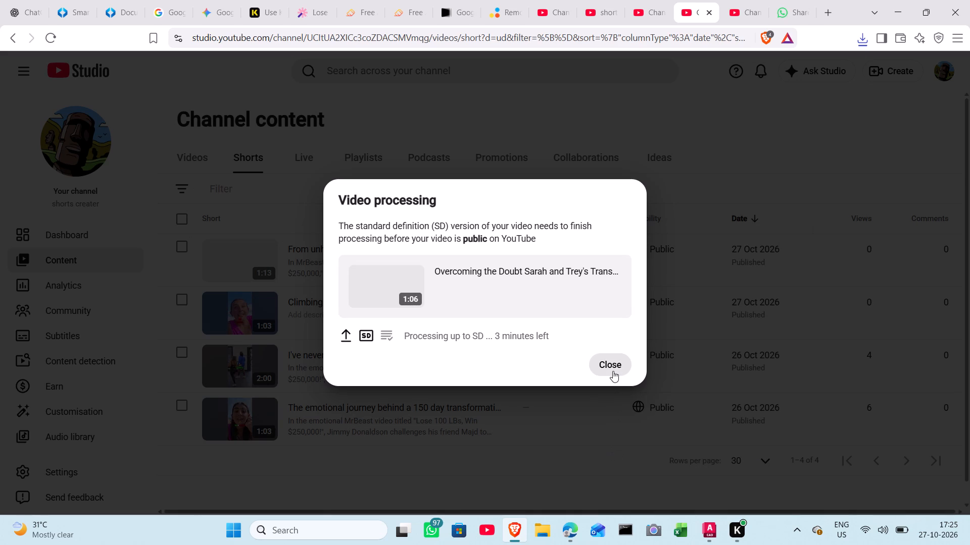
pyautogui.click(610, 367)
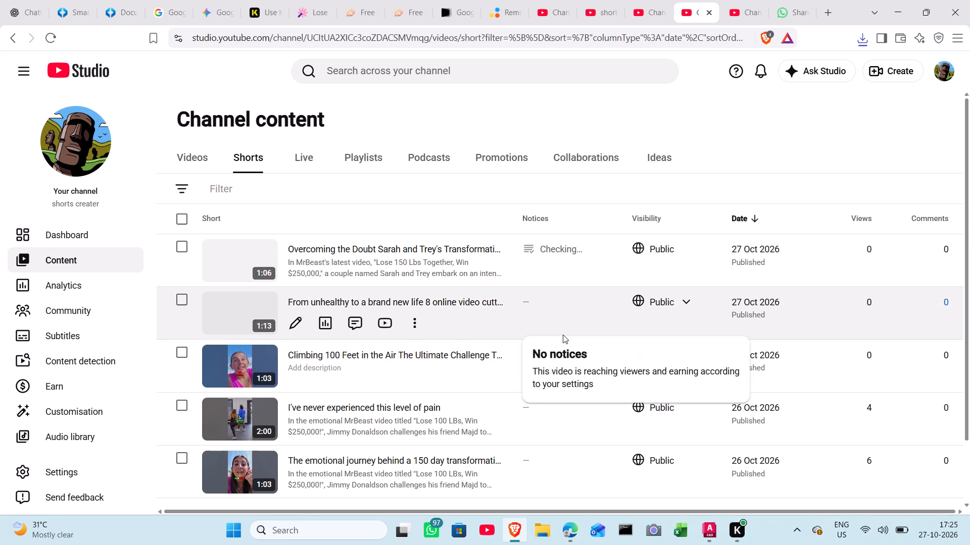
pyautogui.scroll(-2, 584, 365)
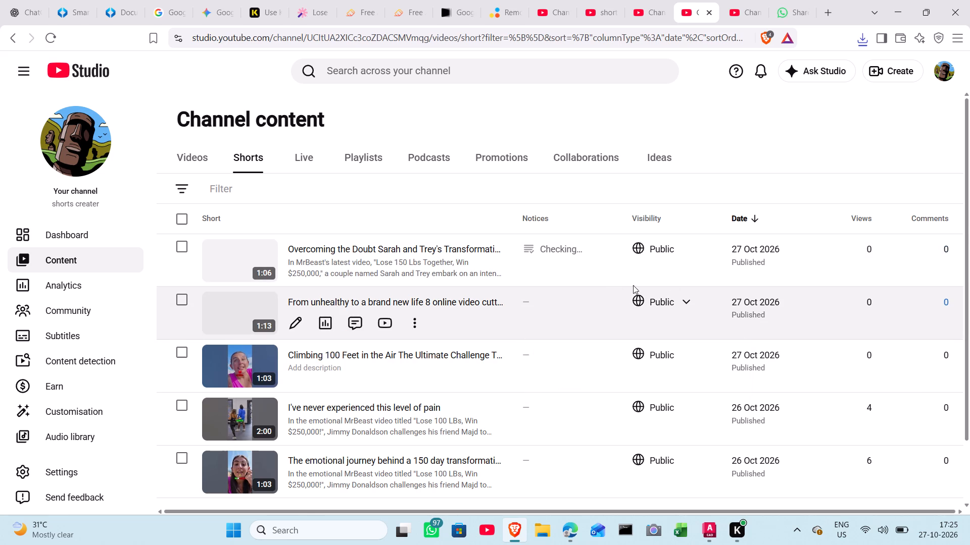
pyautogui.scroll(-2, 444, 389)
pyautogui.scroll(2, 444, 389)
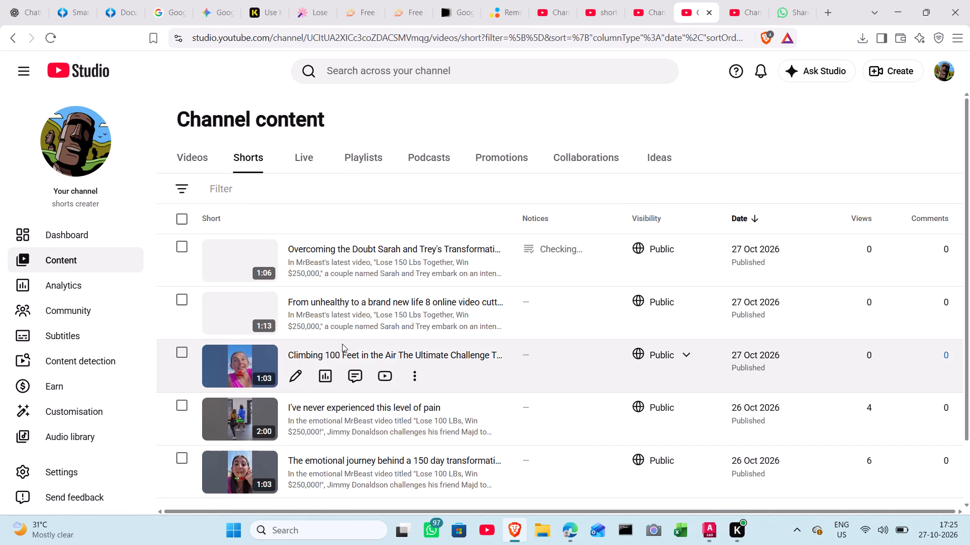
# Return to the 123APPS logo remover and load "Emotional Wedding Vows After 150lb Weight Loss Journey 2" from Downloads.
pyautogui.click(502, 23)
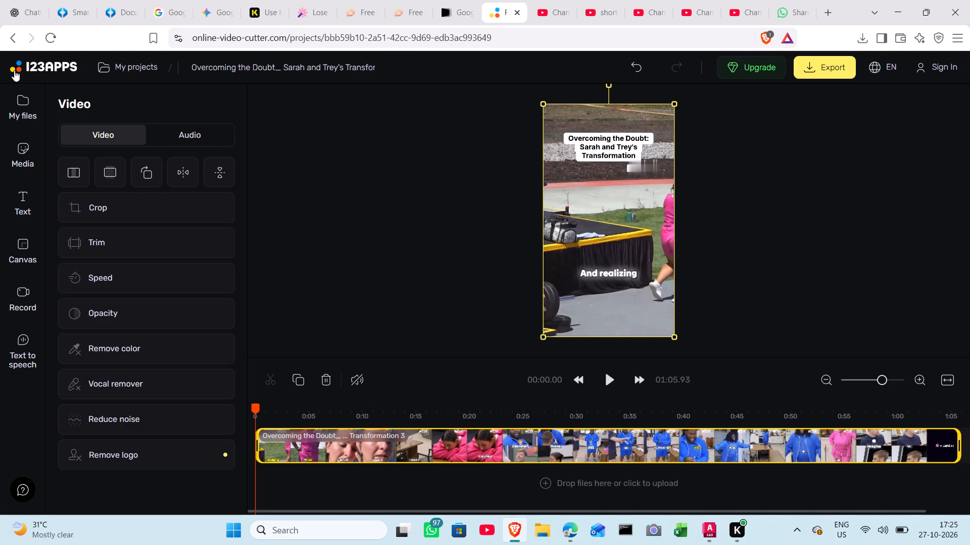
pyautogui.click(11, 42)
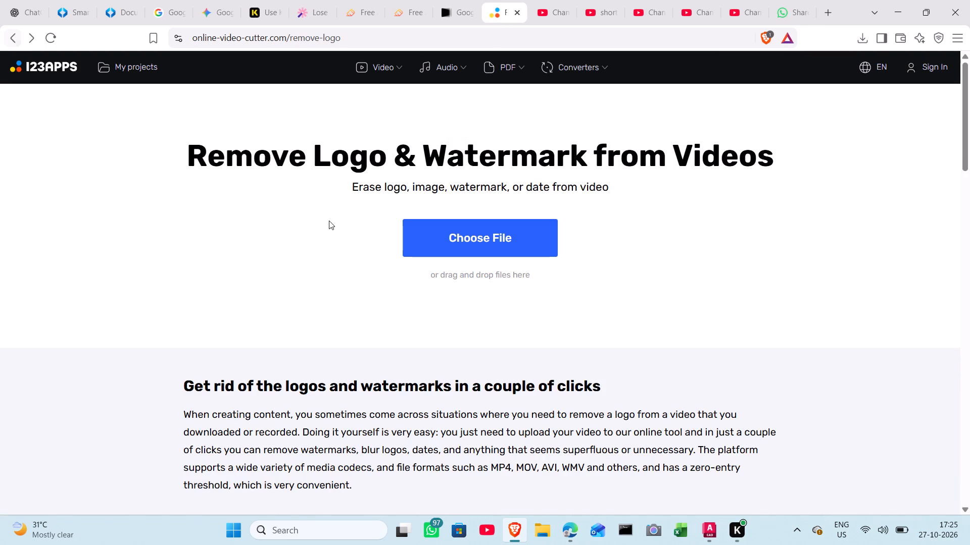
pyautogui.click(449, 245)
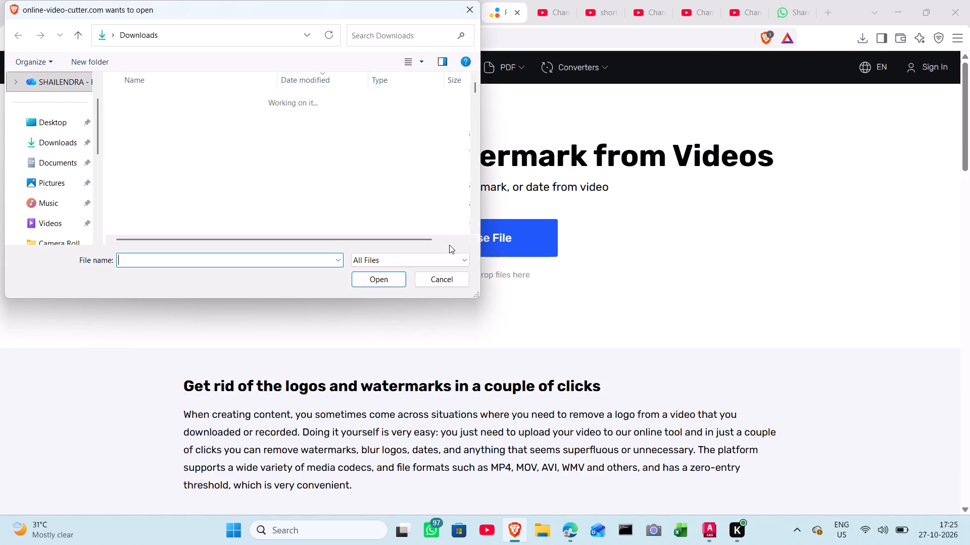
pyautogui.scroll(-1, 218, 178)
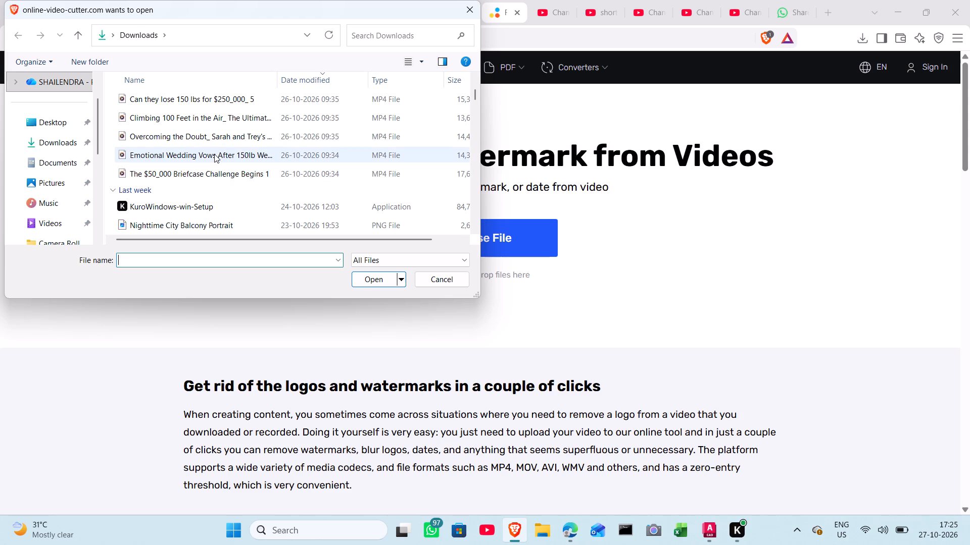
pyautogui.click(214, 154)
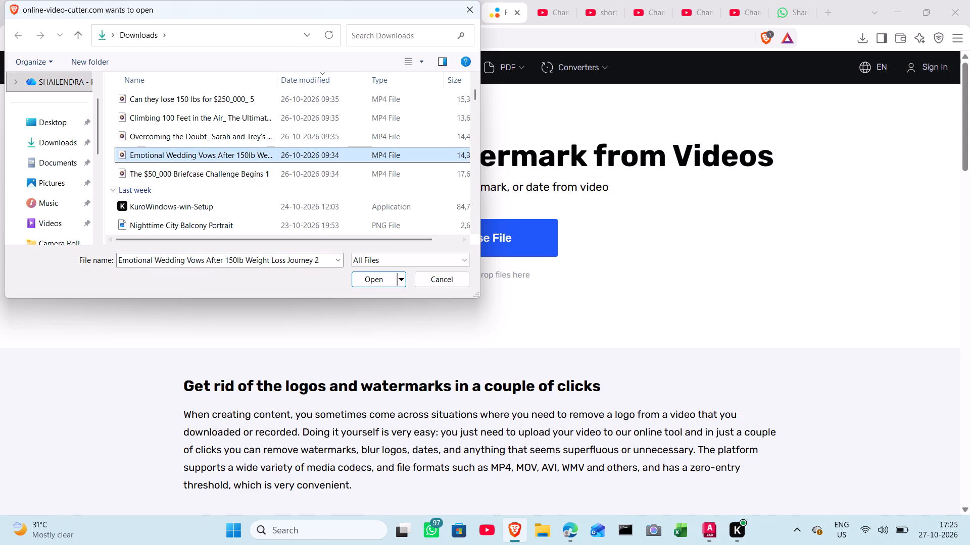
pyautogui.click(366, 282)
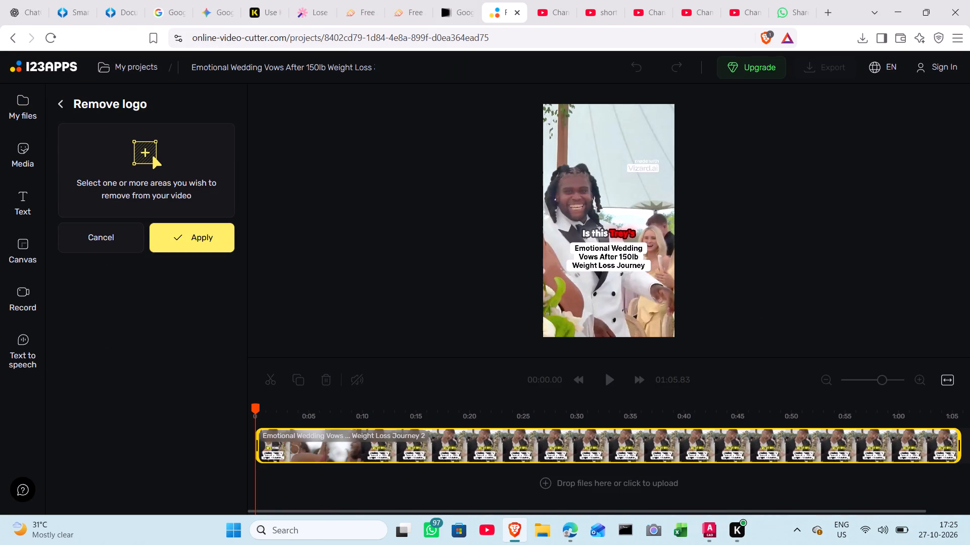
# Mark an area covering the whole Vizard.ai watermark in the upper part of the video frame and apply the logo removal.
pyautogui.moveTo(630, 163); pyautogui.dragTo(651, 174)
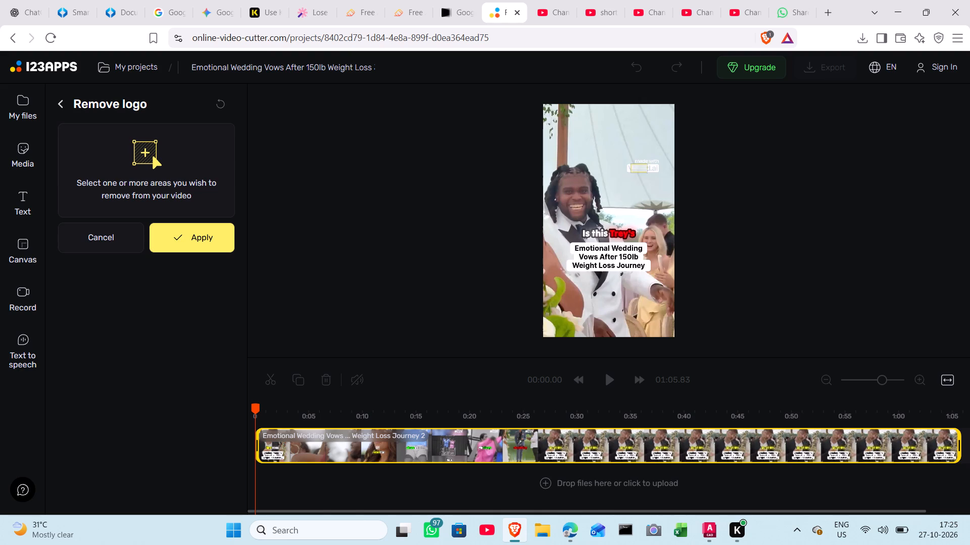
pyautogui.moveTo(651, 174); pyautogui.dragTo(664, 174)
pyautogui.moveTo(665, 164); pyautogui.dragTo(665, 156)
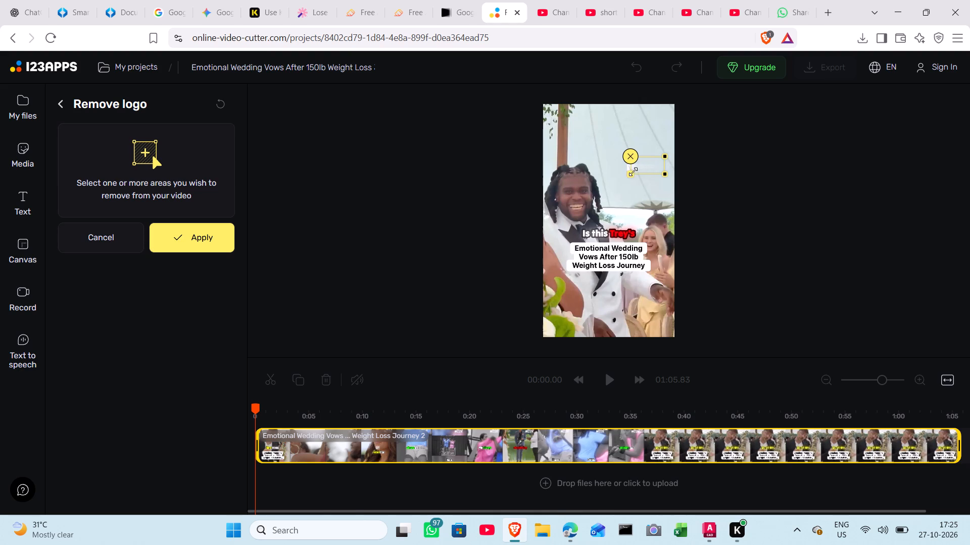
pyautogui.moveTo(633, 172); pyautogui.dragTo(627, 172)
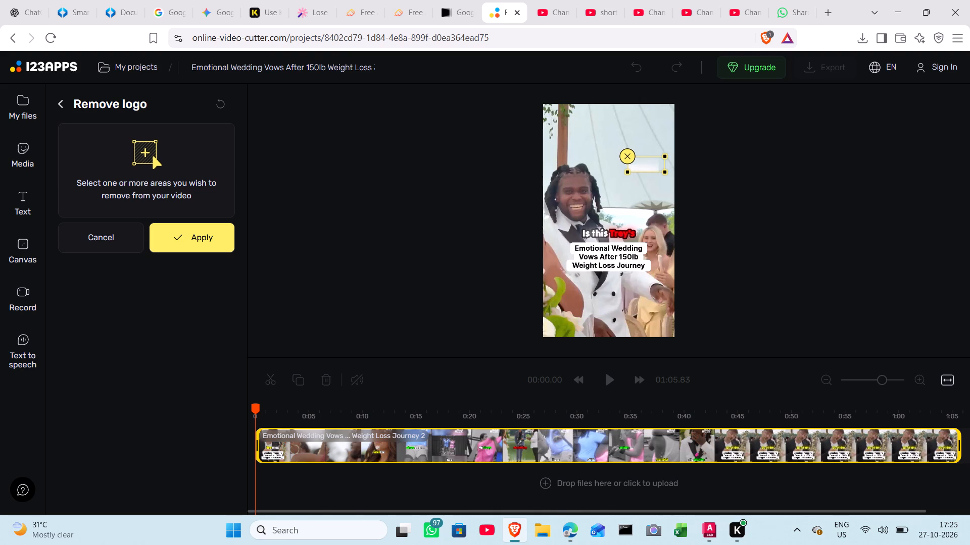
pyautogui.click(209, 237)
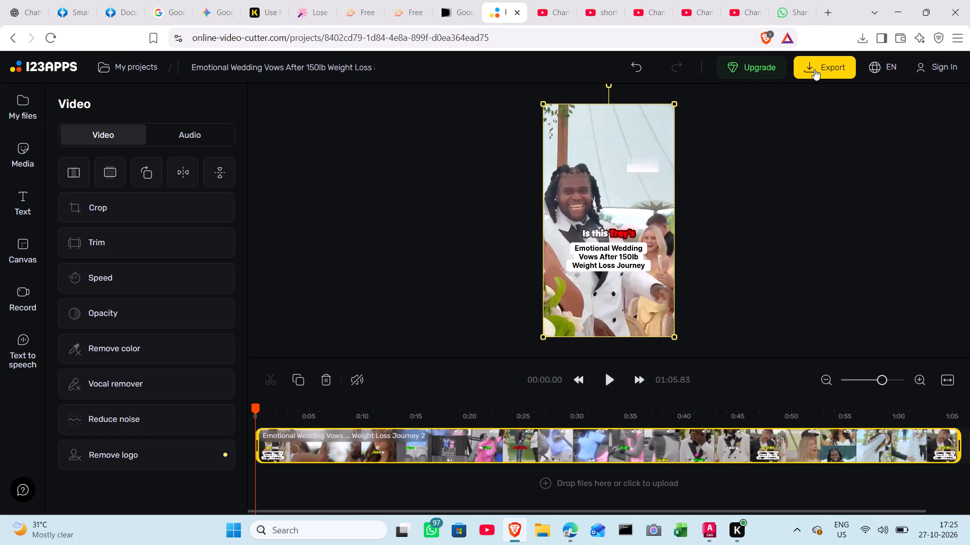
# Export the video as 720p MP4 and save it to Downloads with 2' appended to the suggested file name.
pyautogui.click(815, 69)
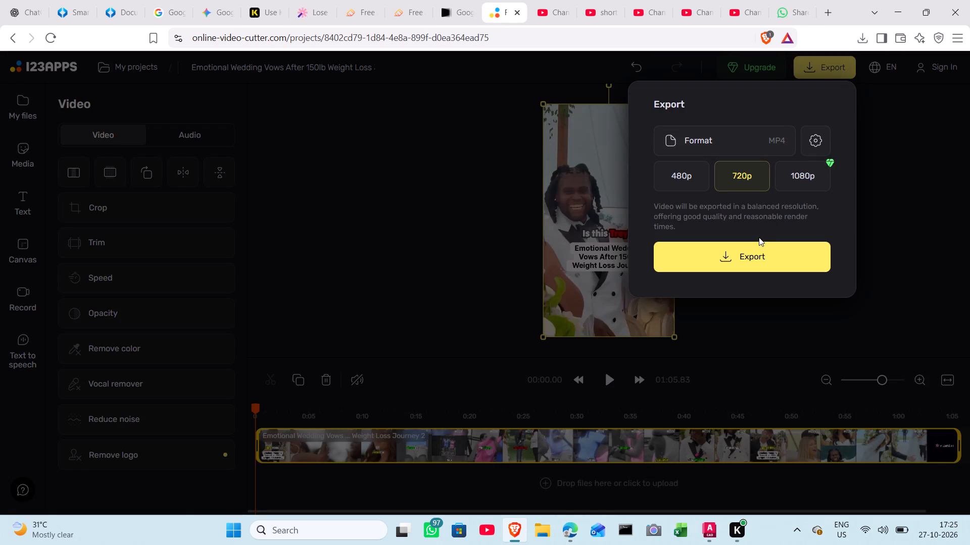
pyautogui.click(754, 246)
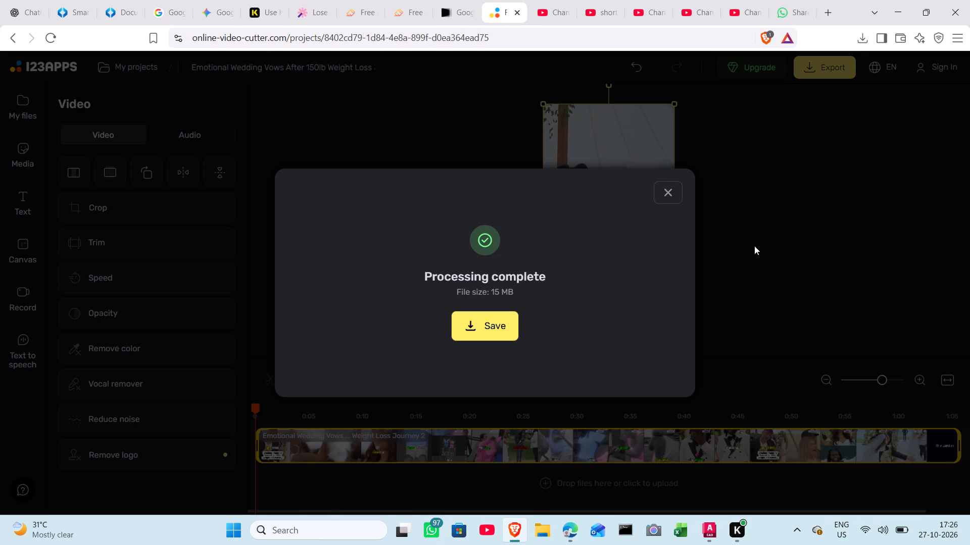
pyautogui.click(500, 324)
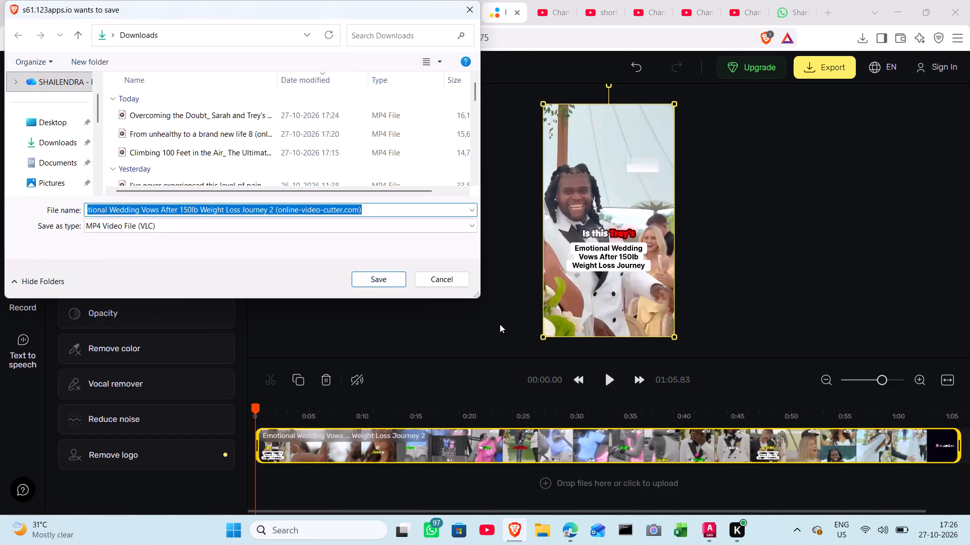
pyautogui.click(382, 207)
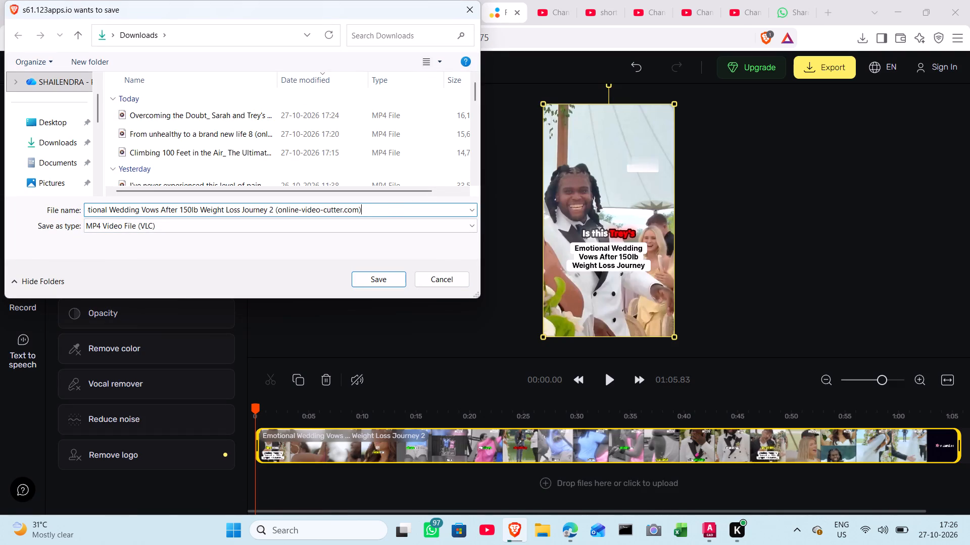
pyautogui.press('2')
pyautogui.press("'")
pyautogui.click(362, 285)
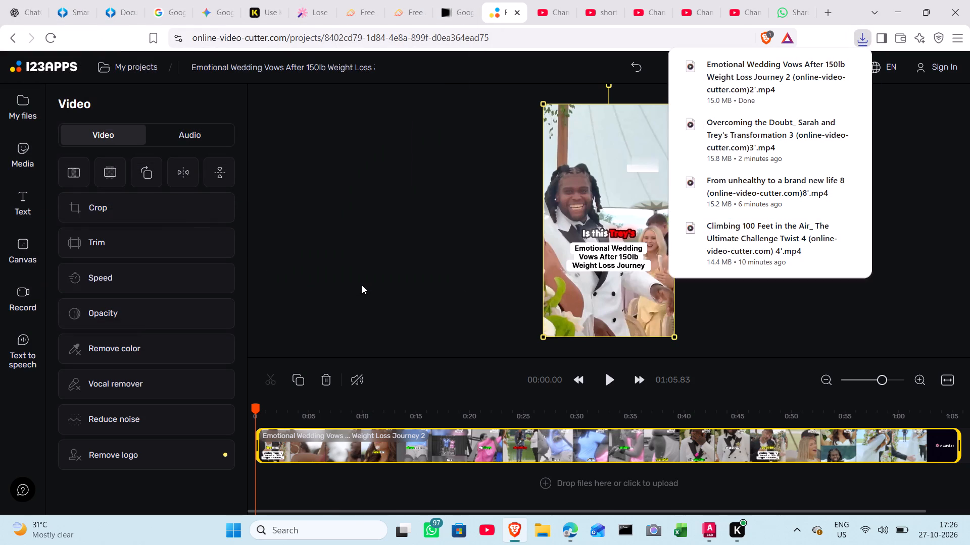
# Switch to YouTube Studio and upload "Emotional Wedding Vows After 150lb Weight Loss Journey 2 (online-video-cutter.com)2'" from Downloads.
pyautogui.click(733, 16)
pyautogui.click(687, 11)
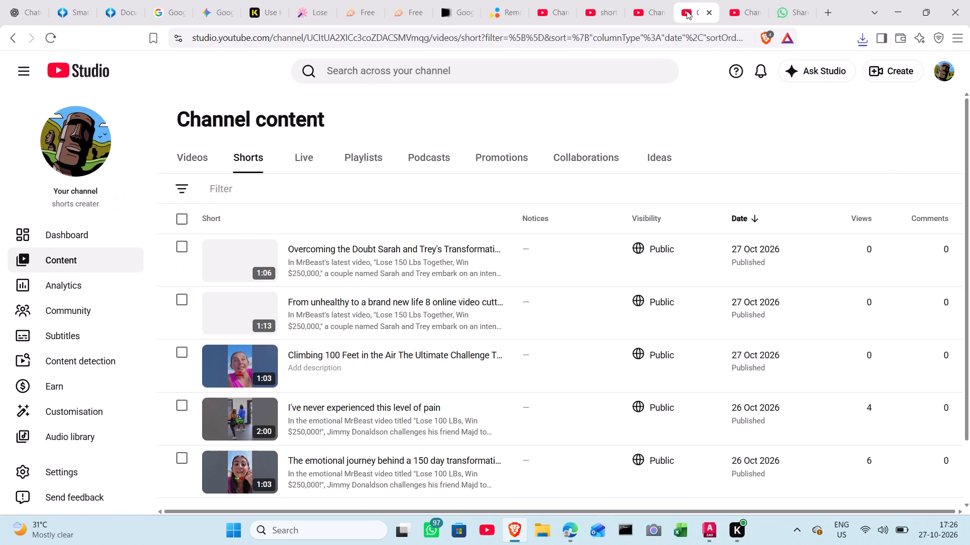
pyautogui.click(871, 77)
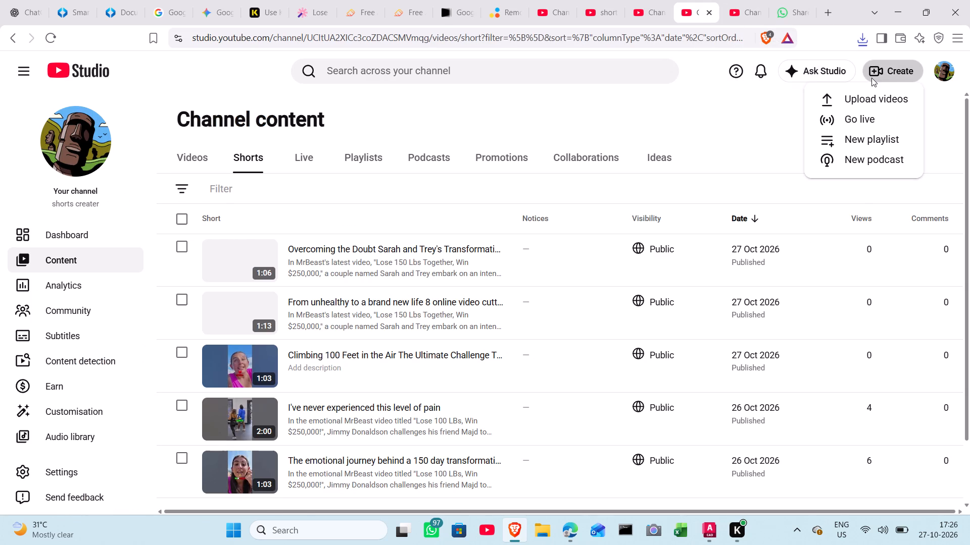
pyautogui.click(869, 94)
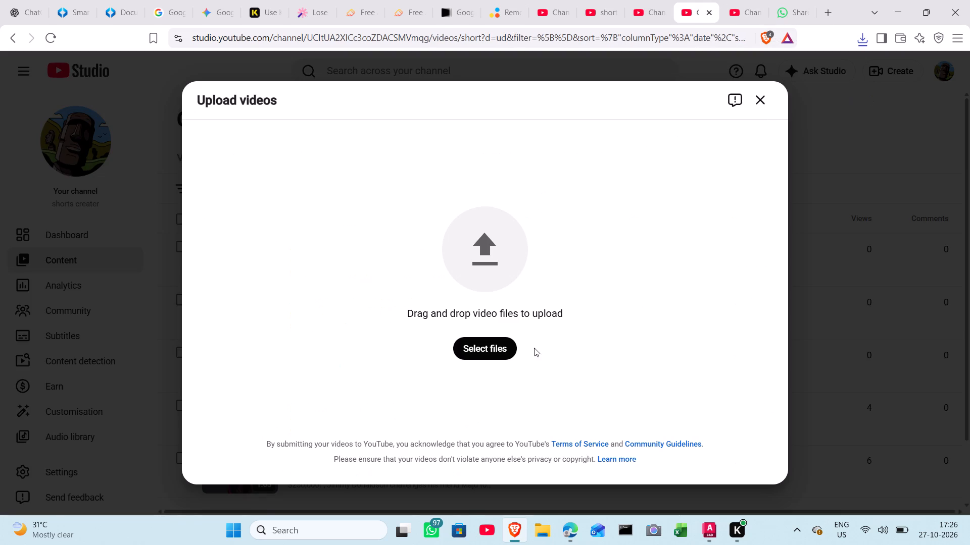
pyautogui.click(491, 352)
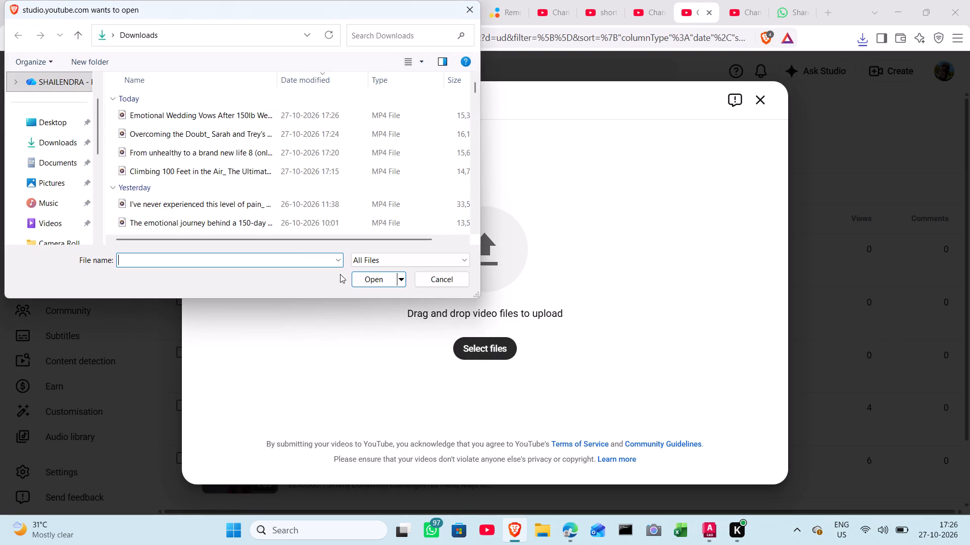
pyautogui.click(197, 119)
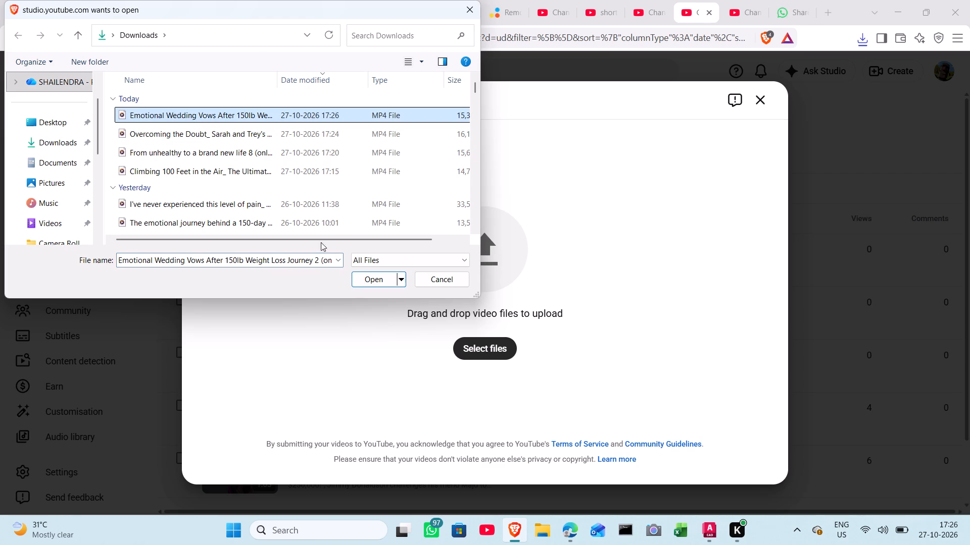
pyautogui.click(362, 280)
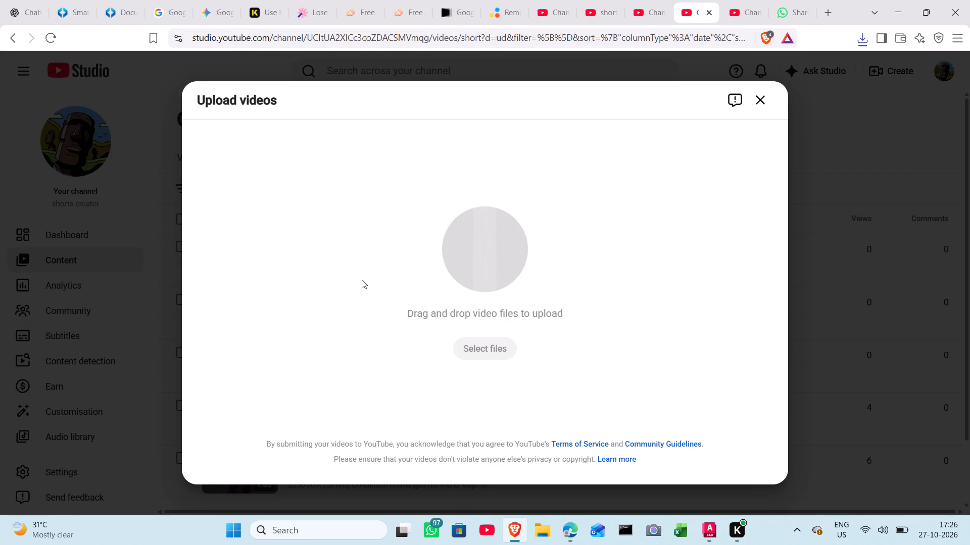
# Paste the copied description of MrBeast's "Lose 150 Lbs Together, Win $250,000" video, mark the short as not Made for Kids and complete the details.
pyautogui.click(279, 308)
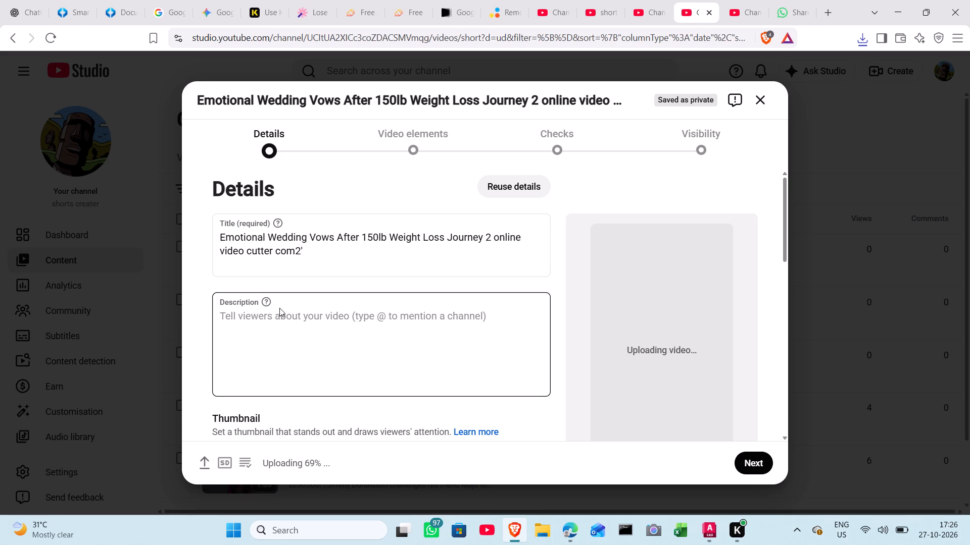
pyautogui.click(276, 323)
pyautogui.hotkey('ctrl', 'v')
pyautogui.keyDown('ctrl'); pyautogui.click(276, 323); pyautogui.keyUp('ctrl')
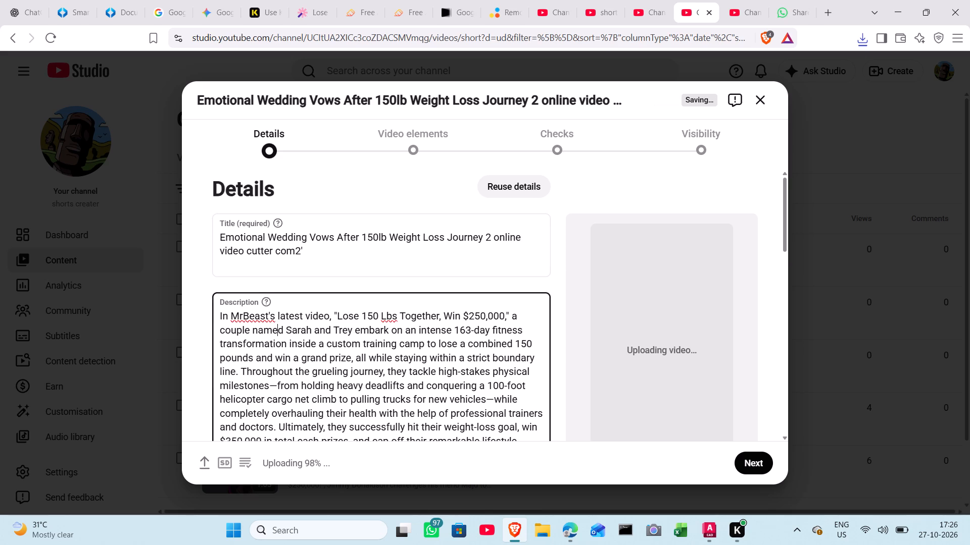
pyautogui.click(742, 466)
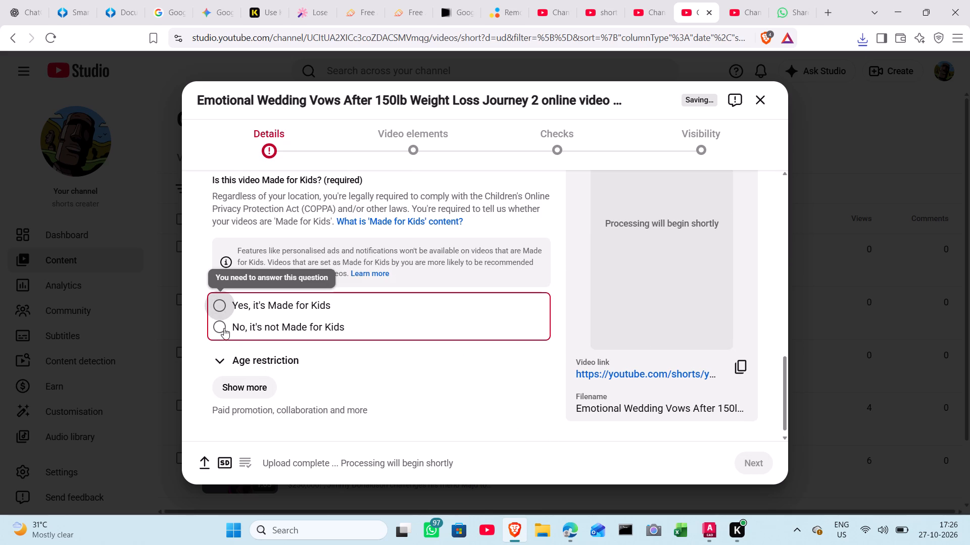
pyautogui.click(219, 326)
pyautogui.scroll(-2, 394, 369)
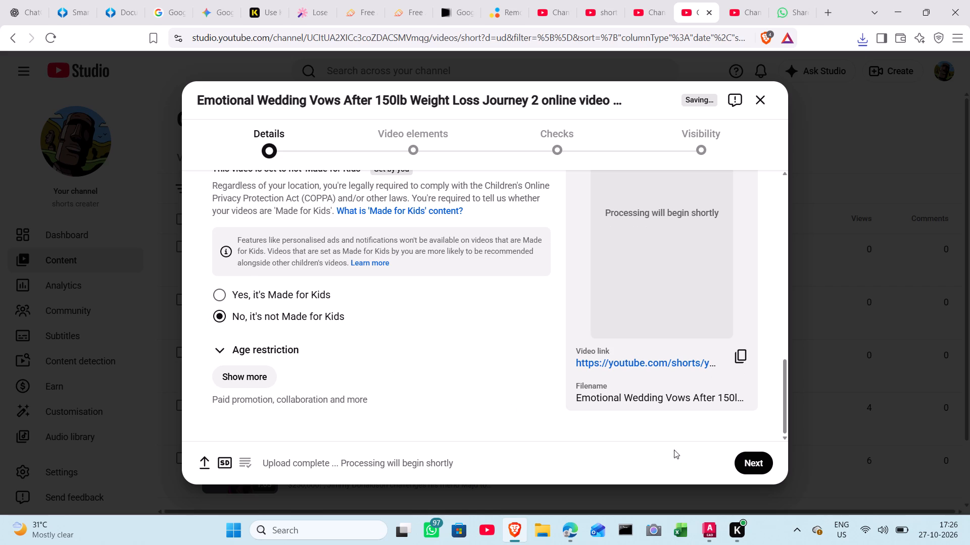
pyautogui.click(744, 463)
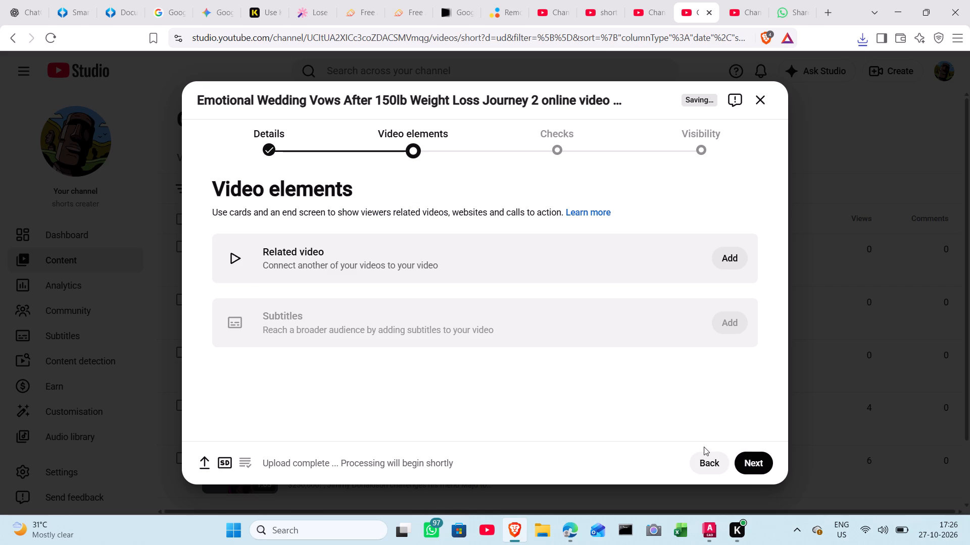
# Skip the video elements and checks, set the short's visibility to Public, publish it and dismiss the processing notice.
pyautogui.click(756, 462)
pyautogui.click(756, 462)
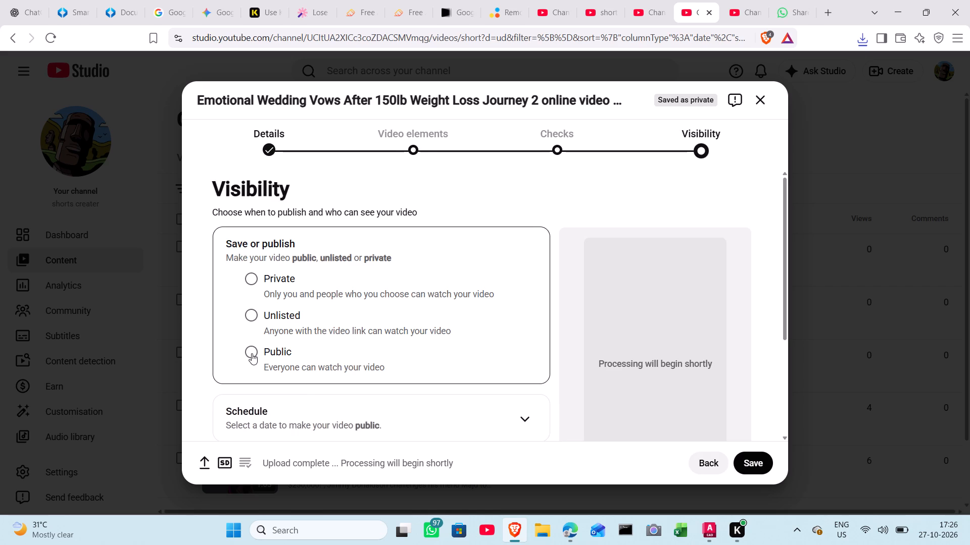
pyautogui.click(252, 353)
pyautogui.click(746, 458)
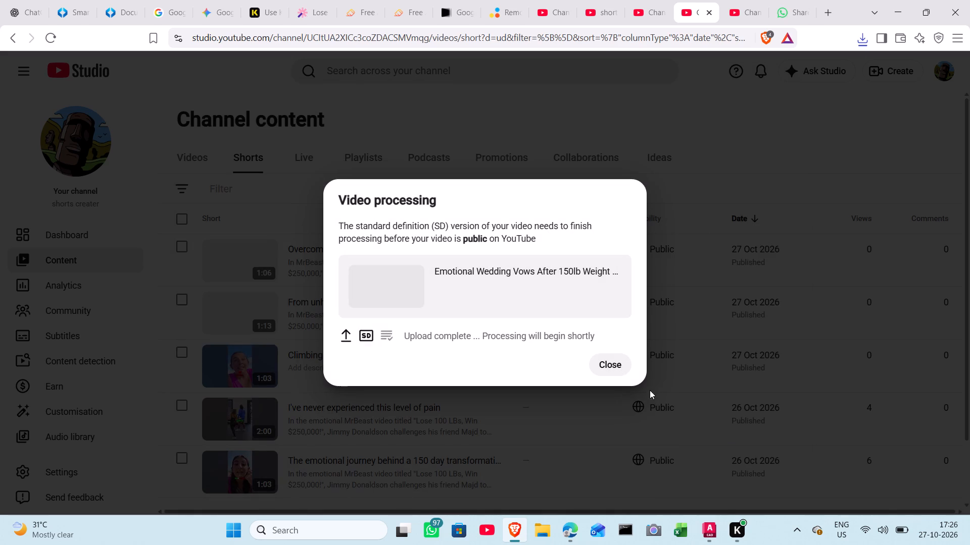
pyautogui.click(619, 364)
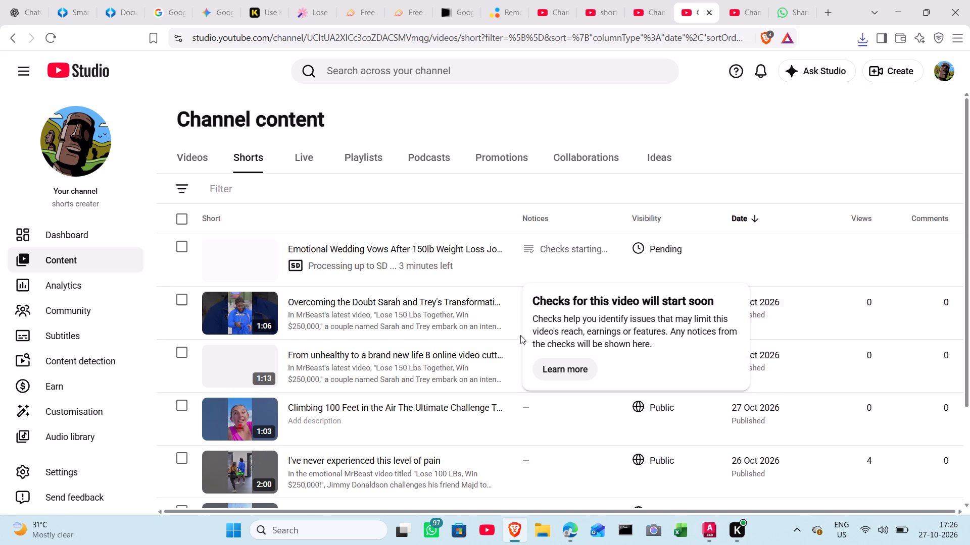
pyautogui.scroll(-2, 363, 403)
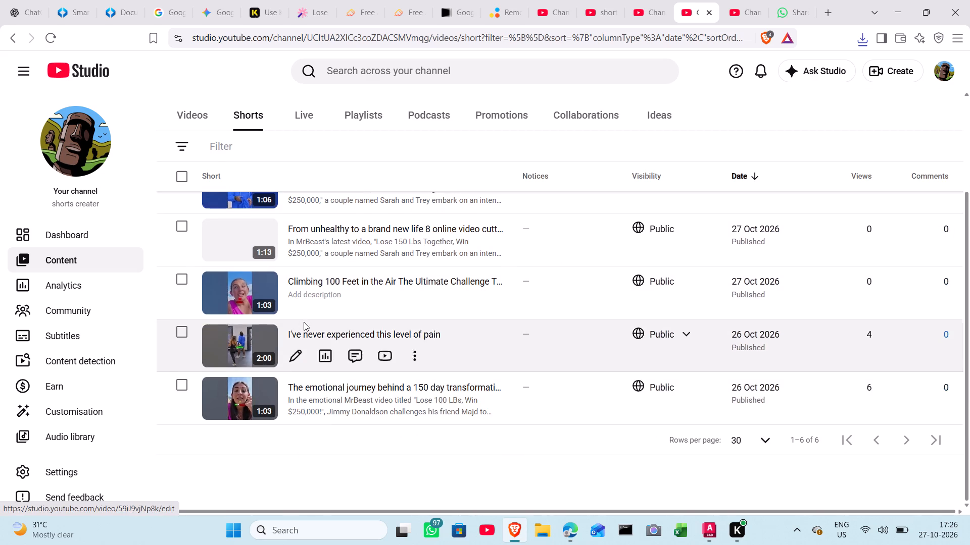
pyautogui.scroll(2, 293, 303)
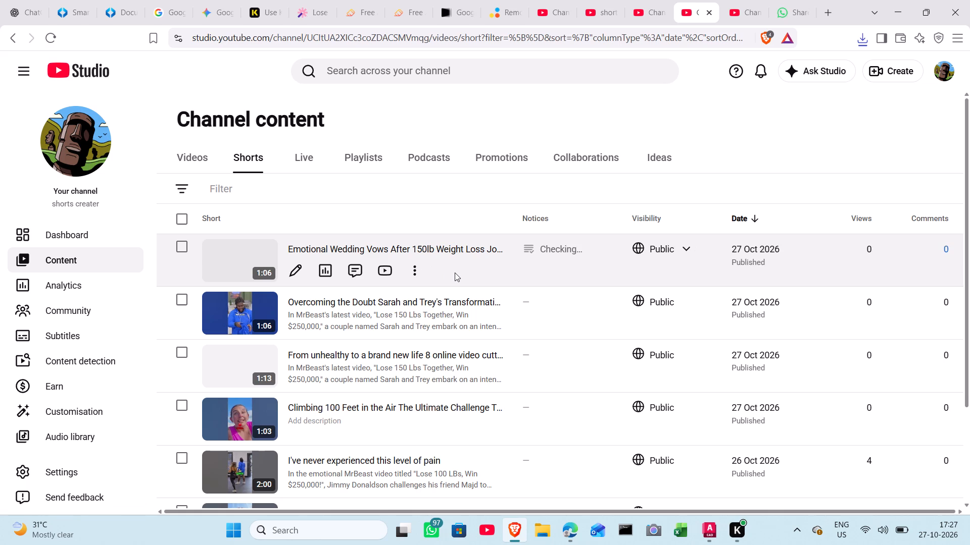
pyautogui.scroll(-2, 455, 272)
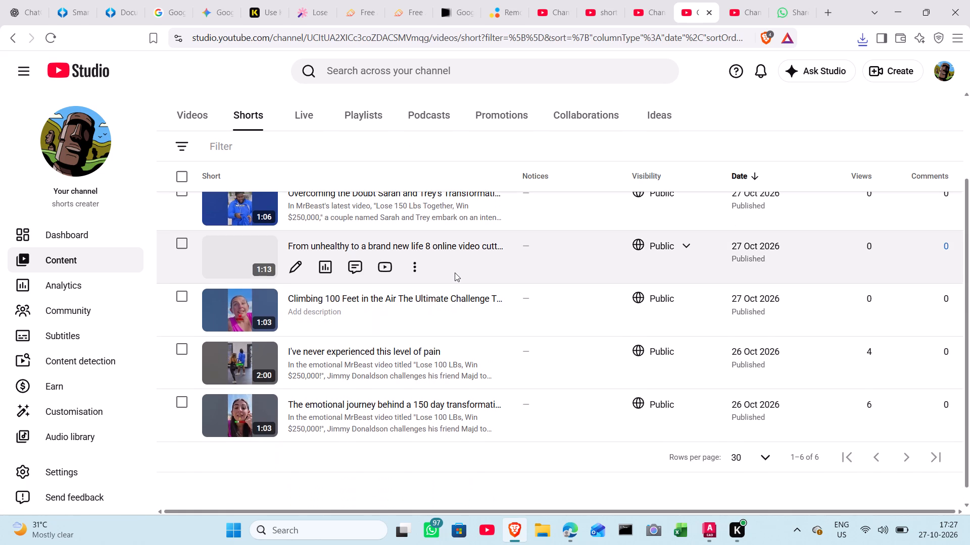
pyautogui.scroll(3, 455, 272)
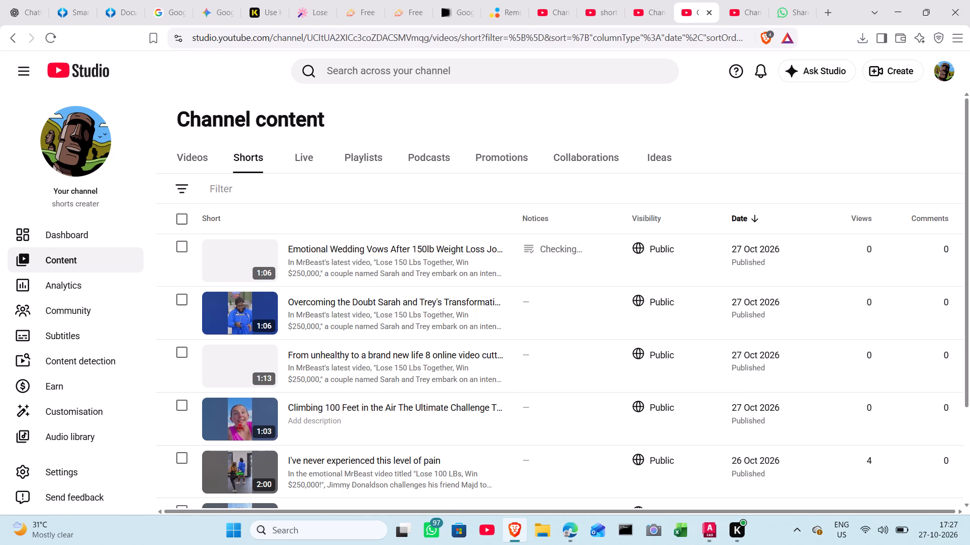
# Return to the 123APPS editor and go back to the logo remover's start page.
pyautogui.click(494, 13)
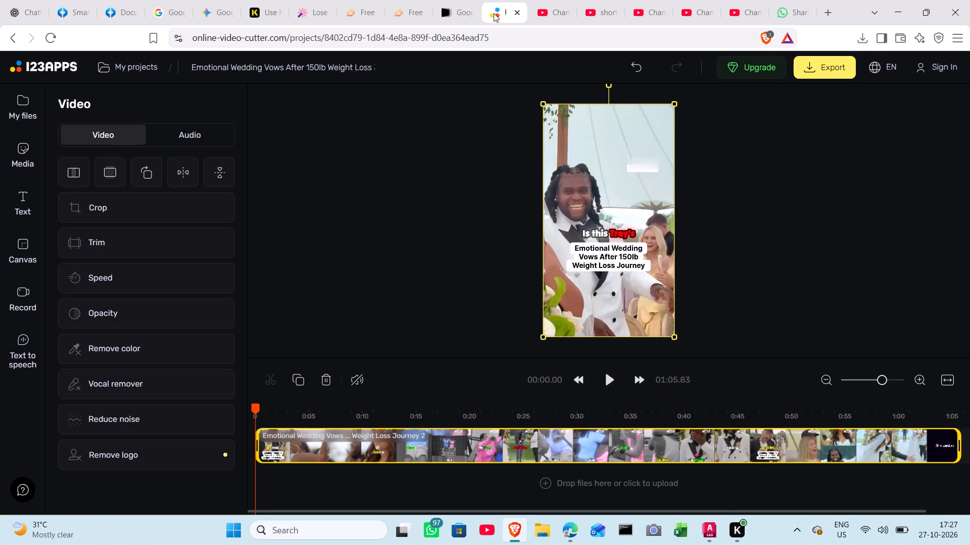
pyautogui.click(7, 41)
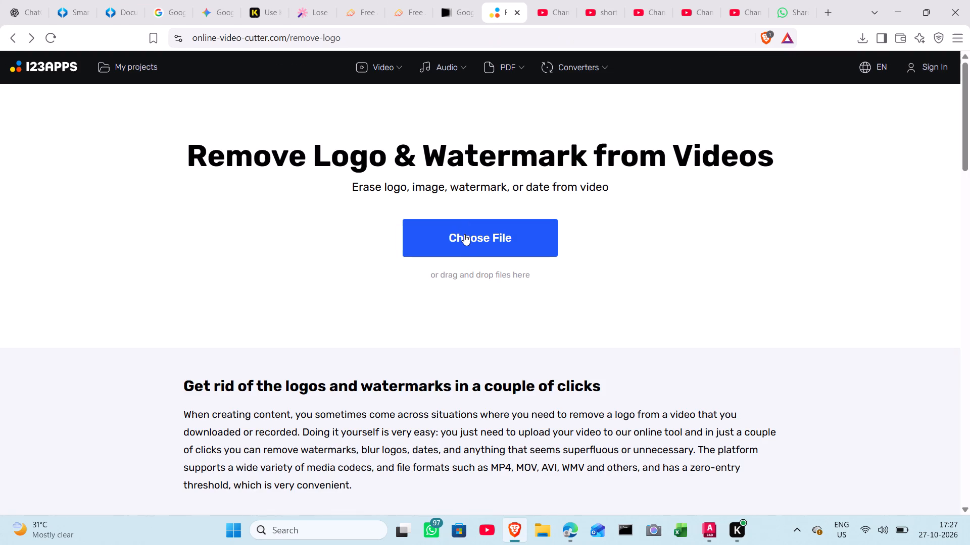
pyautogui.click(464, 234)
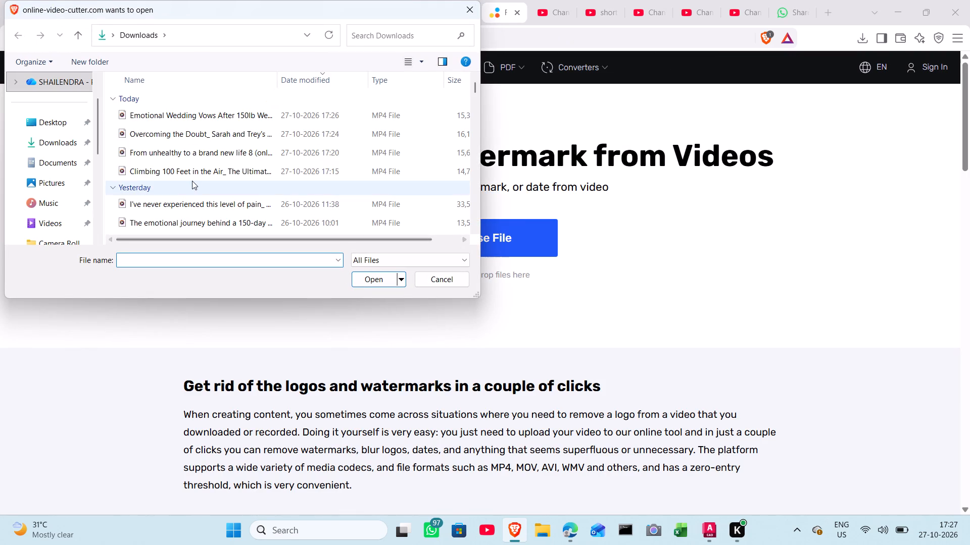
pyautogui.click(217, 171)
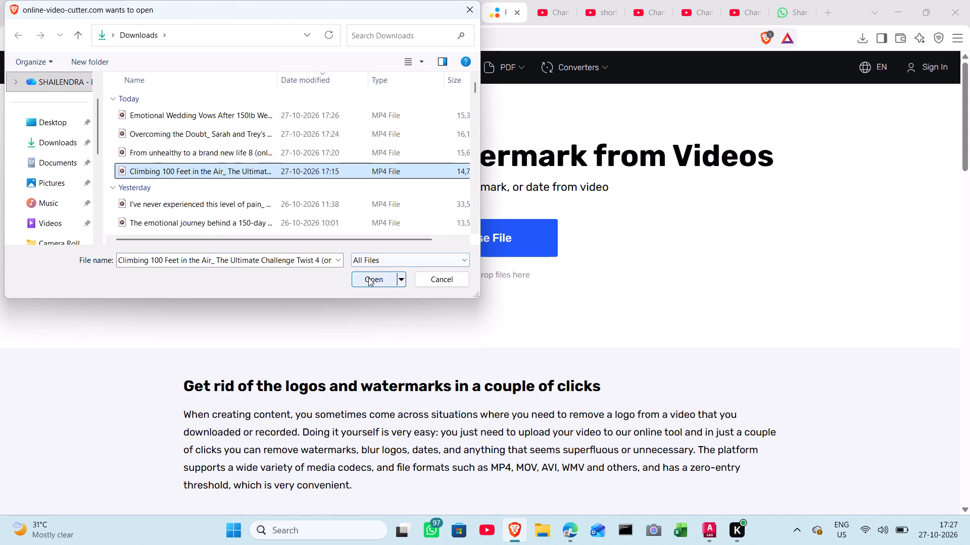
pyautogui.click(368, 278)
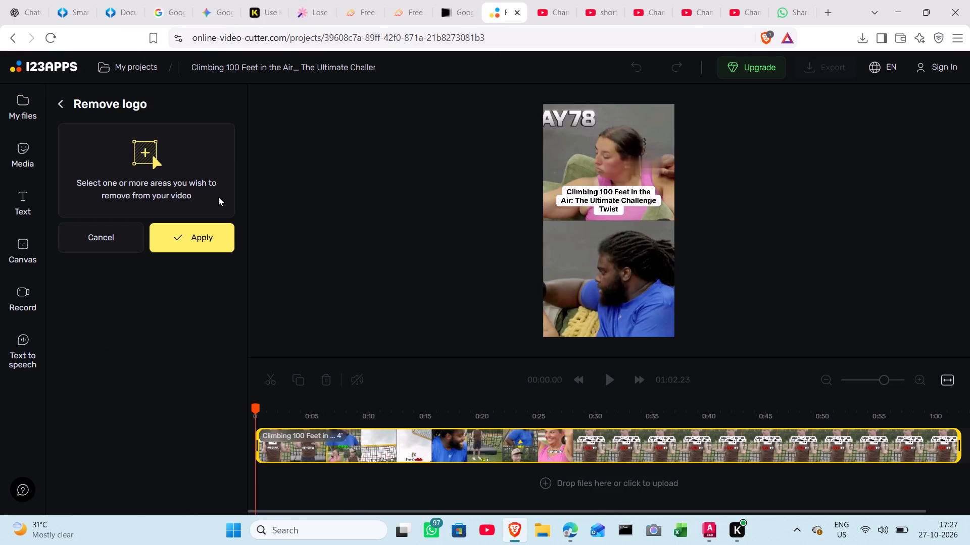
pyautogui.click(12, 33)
# Open the logo remover's file selection to load "The $50_000 Briefcase Challenge Begins 1".
pyautogui.click(436, 243)
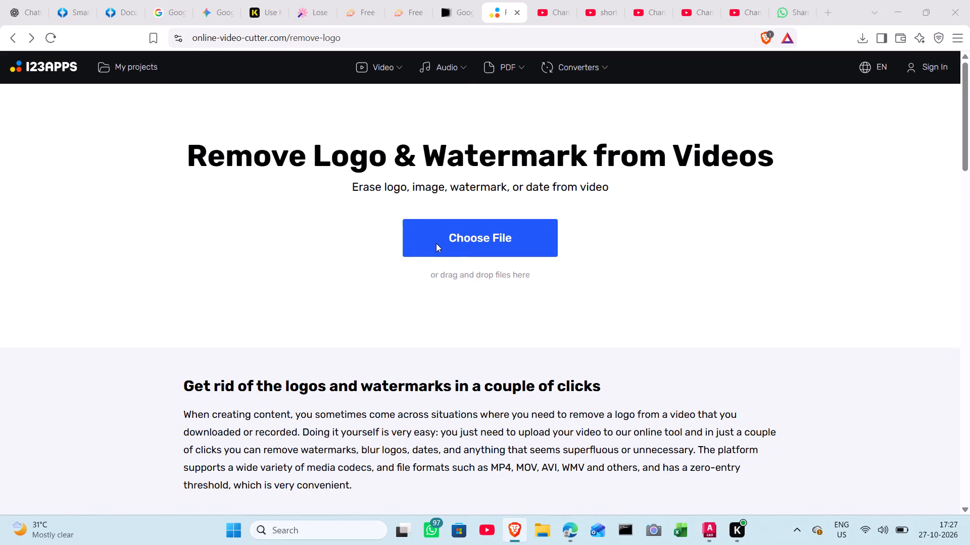
# Load the video "The $50_000 Briefcase Challenge Begins 1" from Downloads into the logo remover.
pyautogui.scroll(-1, 189, 192)
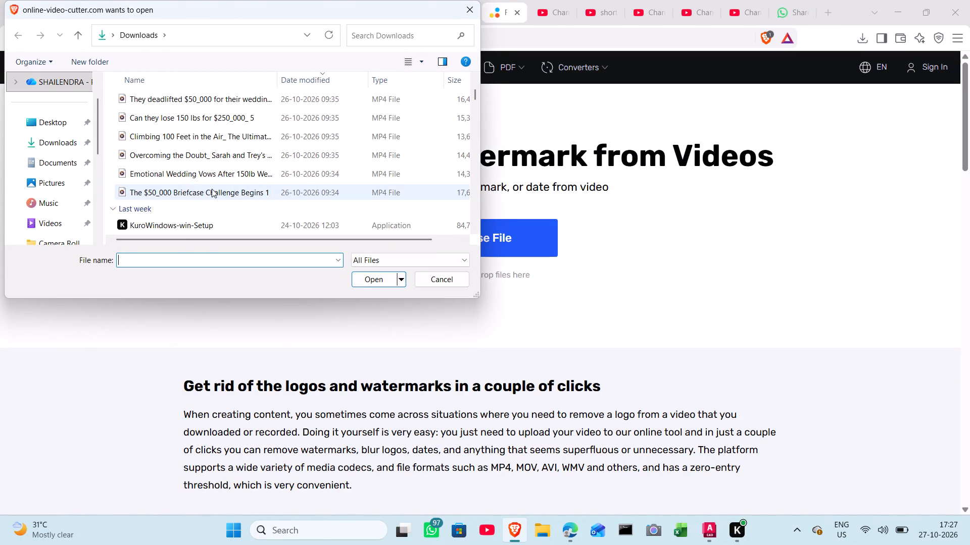
pyautogui.click(212, 189)
pyautogui.click(357, 284)
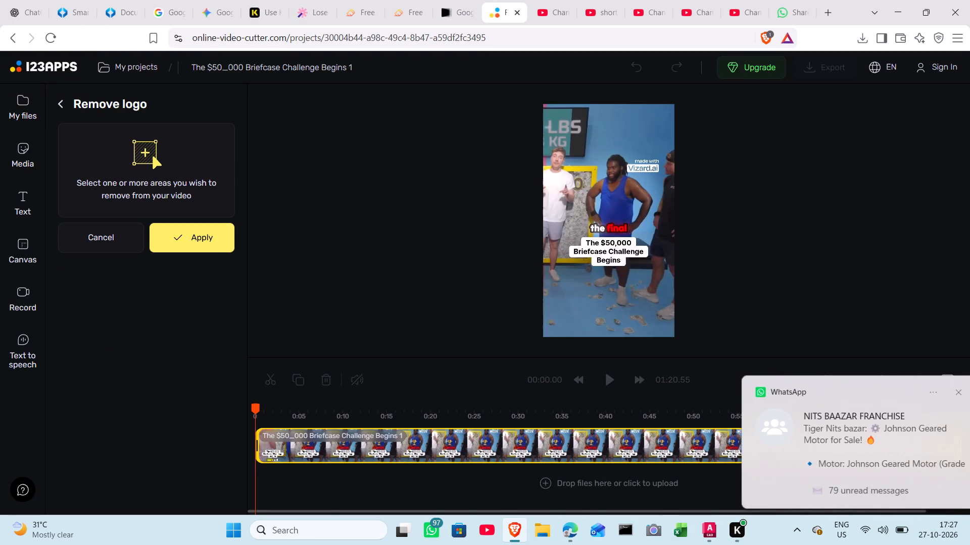
# Mark an area covering the "made with Vizard.ai" watermark, adjust it to fit the whole logo and apply the removal.
pyautogui.moveTo(634, 161); pyautogui.dragTo(660, 173)
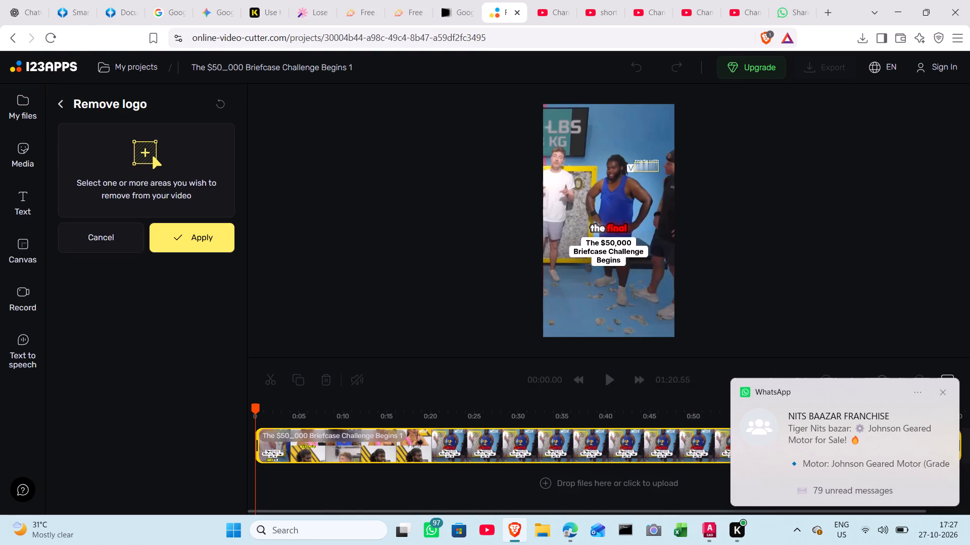
pyautogui.moveTo(660, 173); pyautogui.dragTo(661, 173)
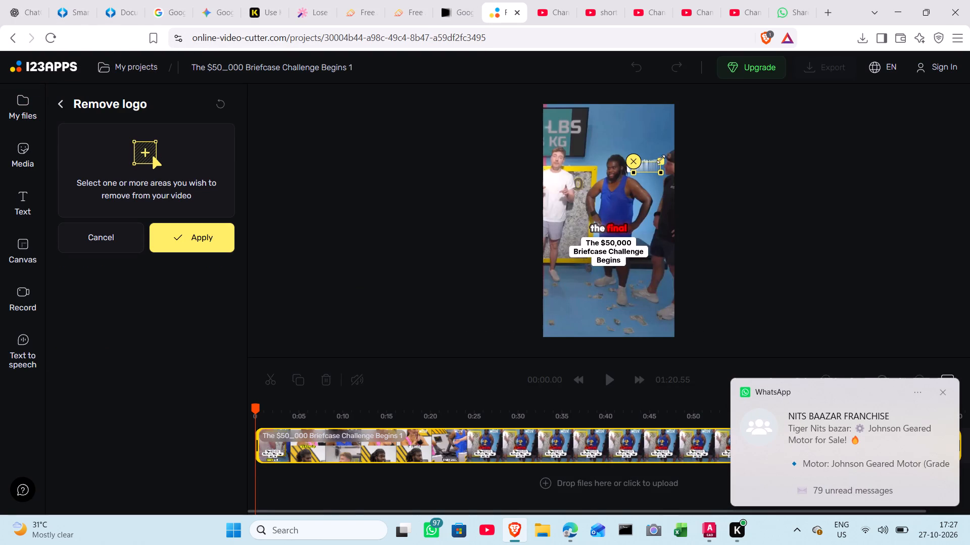
pyautogui.click(660, 161)
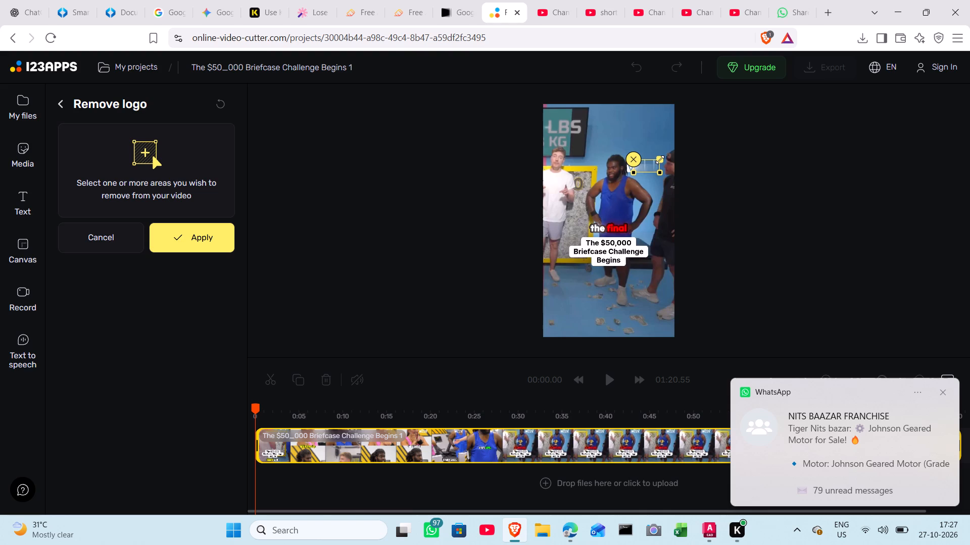
pyautogui.moveTo(635, 172); pyautogui.dragTo(628, 174)
pyautogui.click(224, 233)
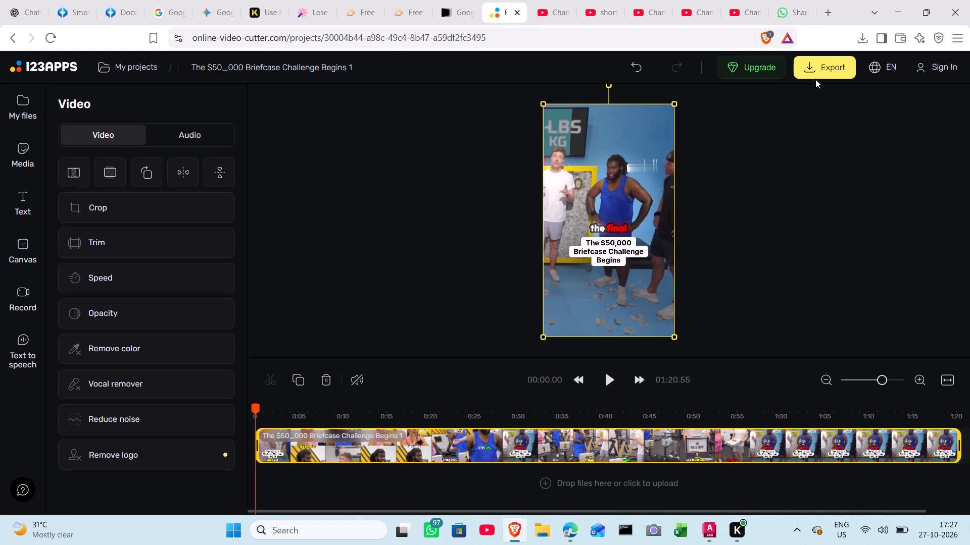
# Export the cleaned video as an MP4 at 720p.
pyautogui.click(814, 75)
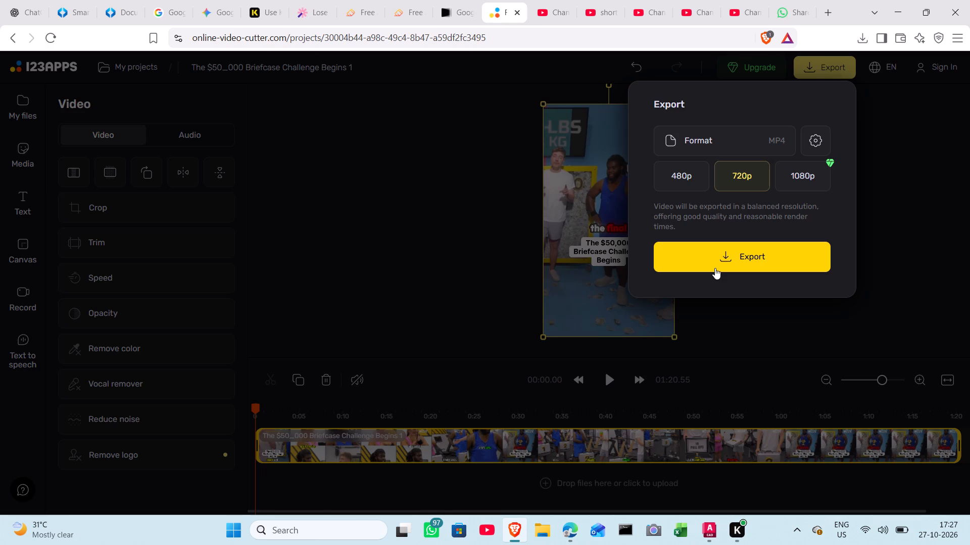
pyautogui.click(715, 268)
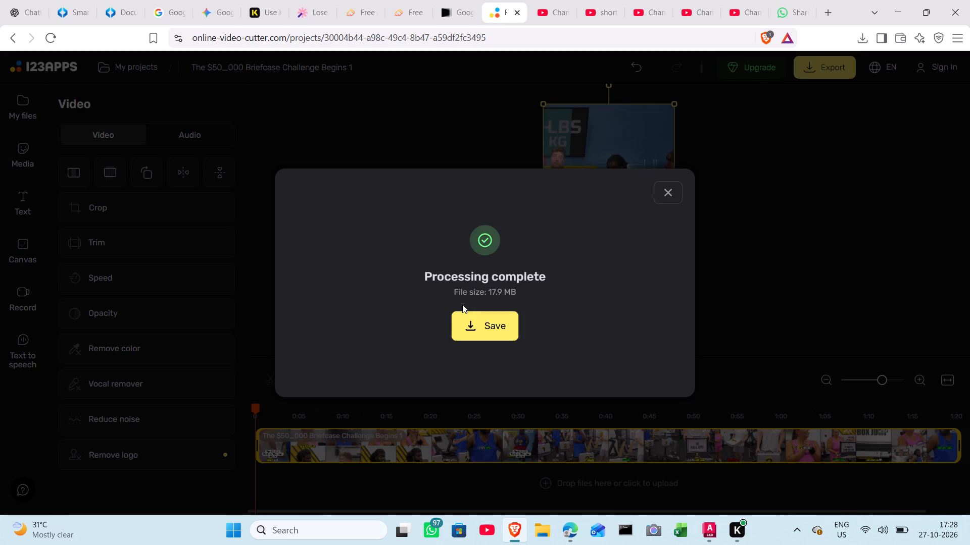
# Save the processed "The $50_000 Briefcase Challenge Begins 1" video to Downloads with 1' appended to the suggested file name.
pyautogui.click(469, 321)
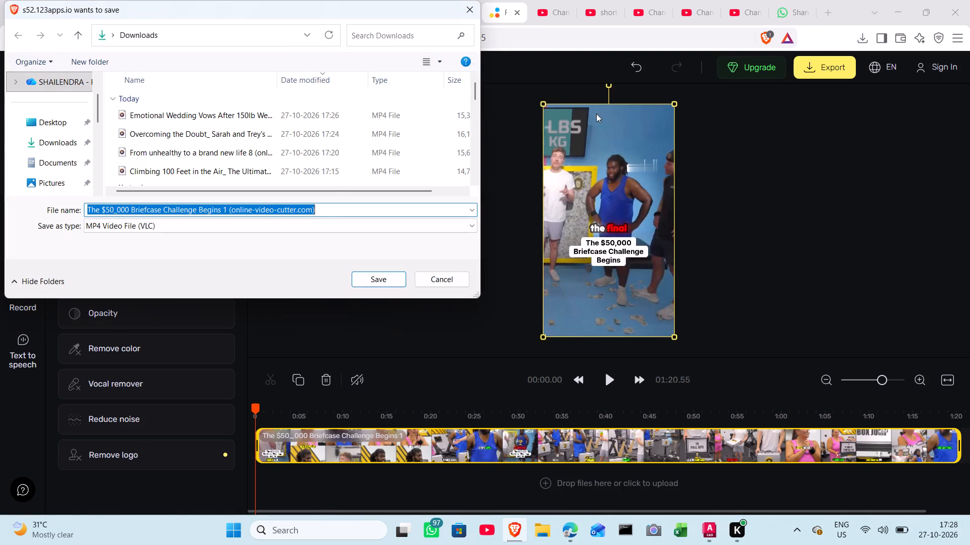
pyautogui.click(338, 211)
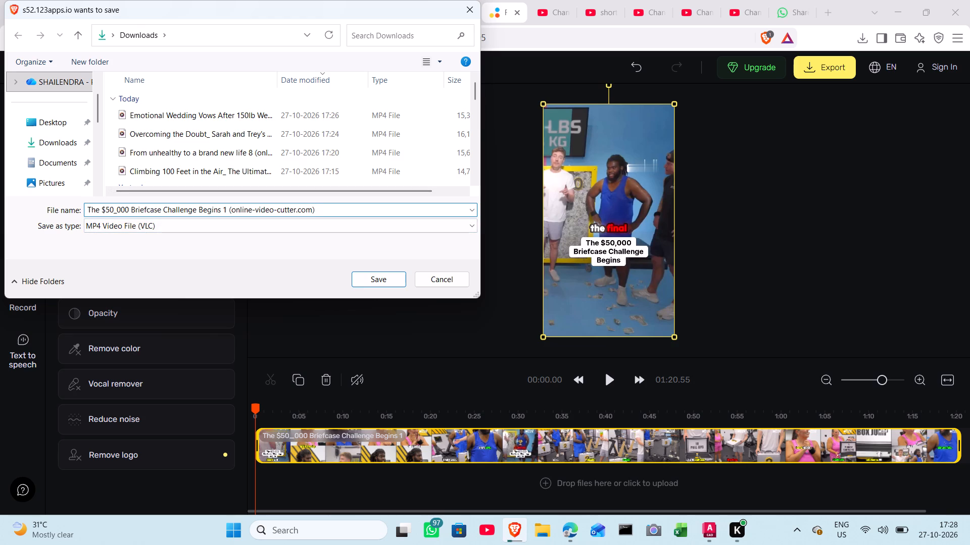
pyautogui.press('1')
pyautogui.press("'")
pyautogui.press('Return')
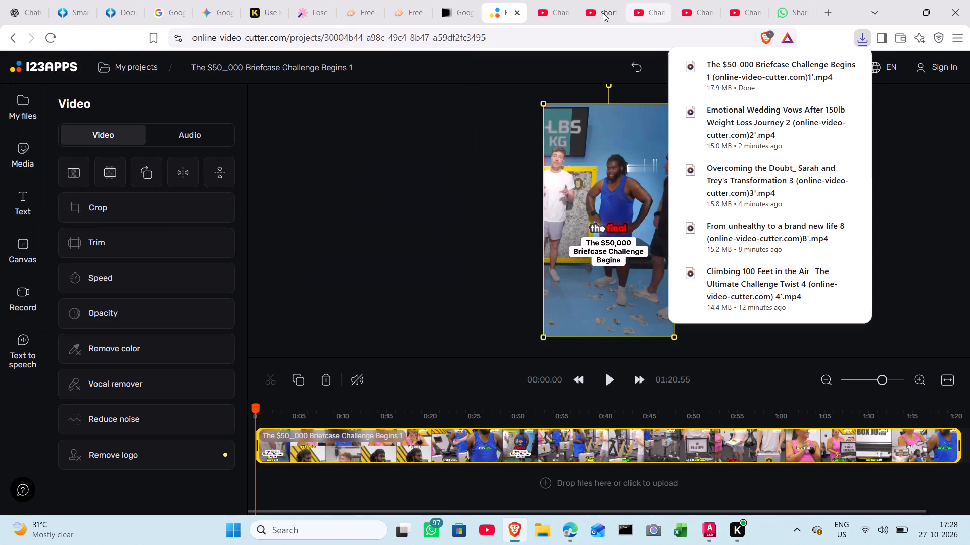
# Switch to YouTube Studio and upload "The $50_000 Briefcase Challenge Begins 1 (online-video-cutter.com)1'" from Downloads.
pyautogui.click(702, 16)
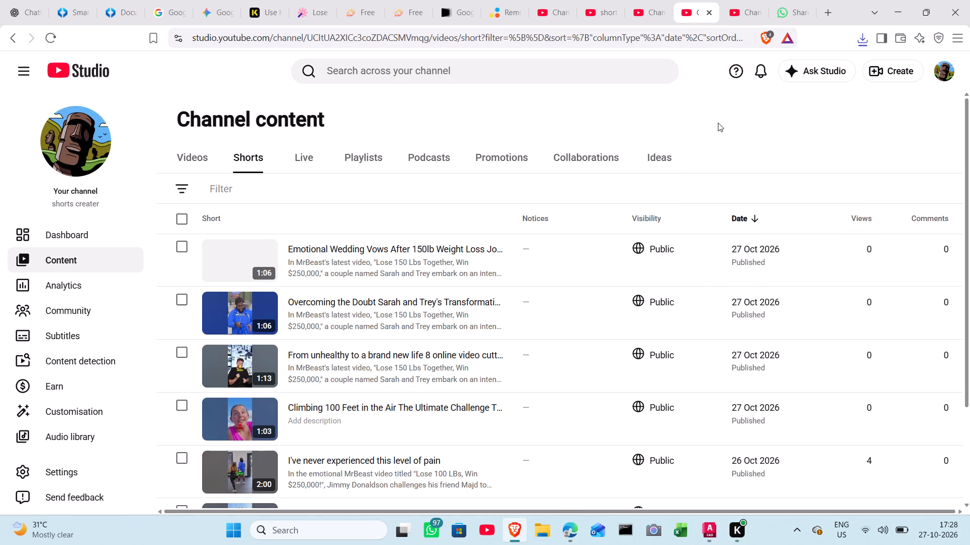
pyautogui.click(893, 65)
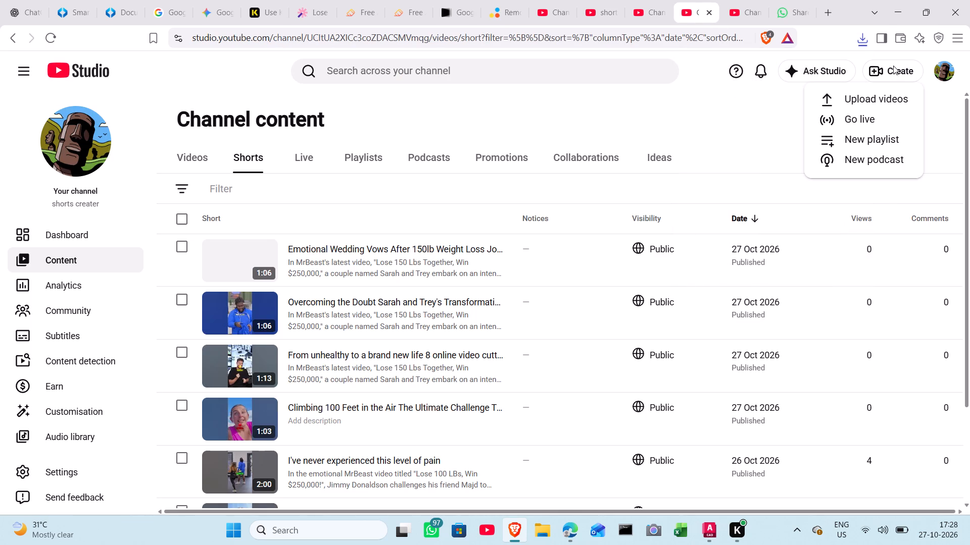
pyautogui.click(886, 96)
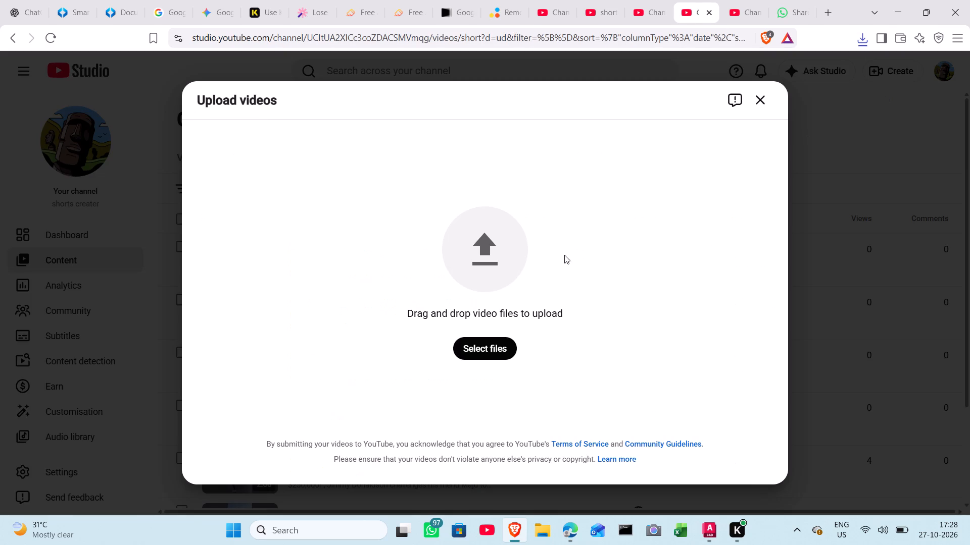
pyautogui.click(477, 346)
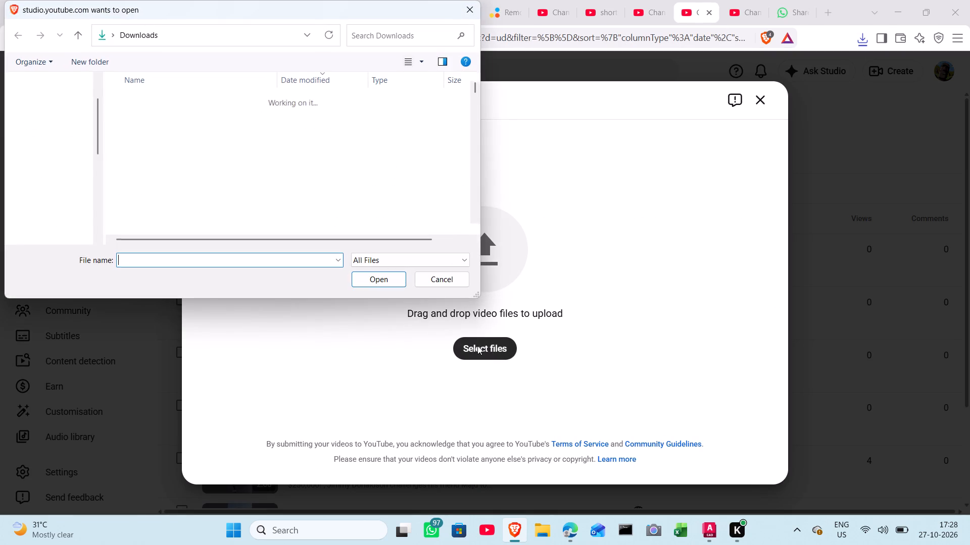
pyautogui.scroll(1, 225, 162)
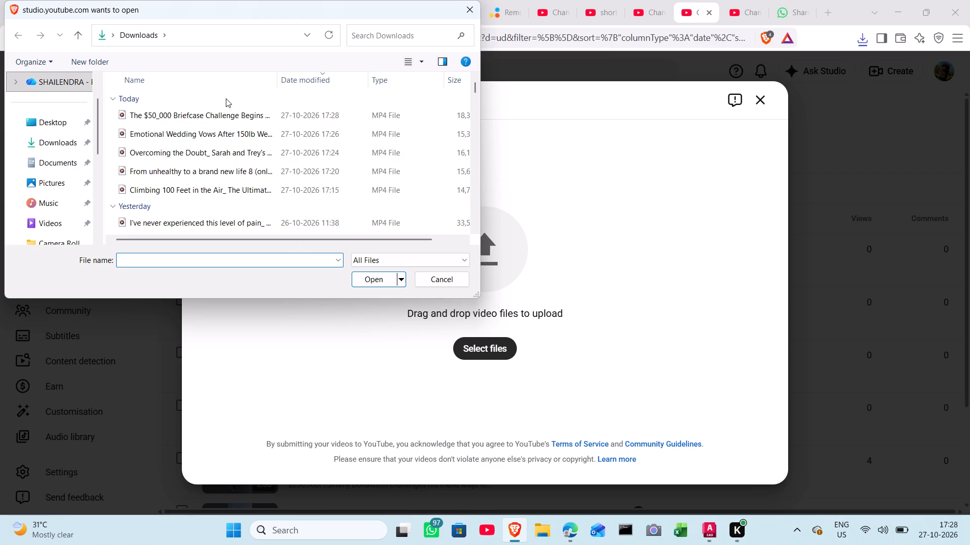
pyautogui.click(220, 112)
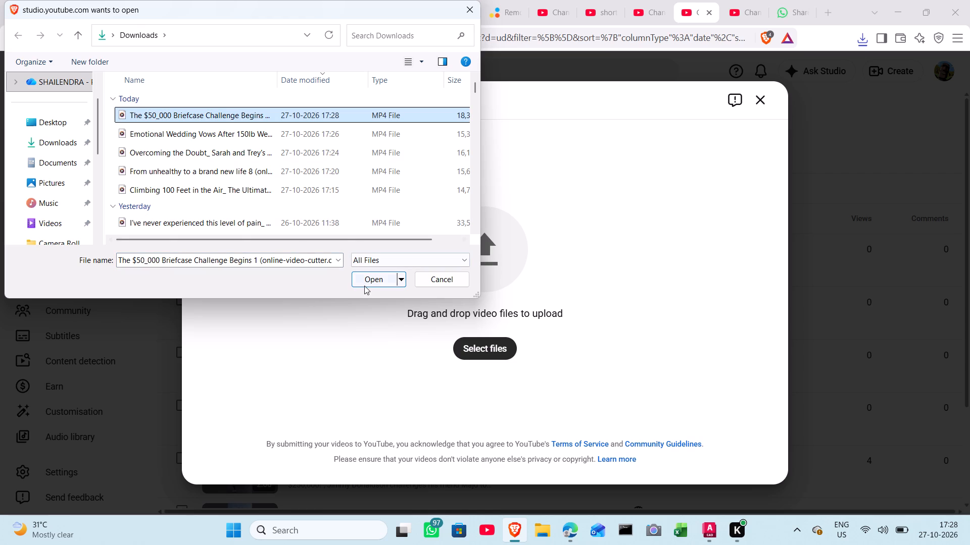
pyautogui.click(364, 286)
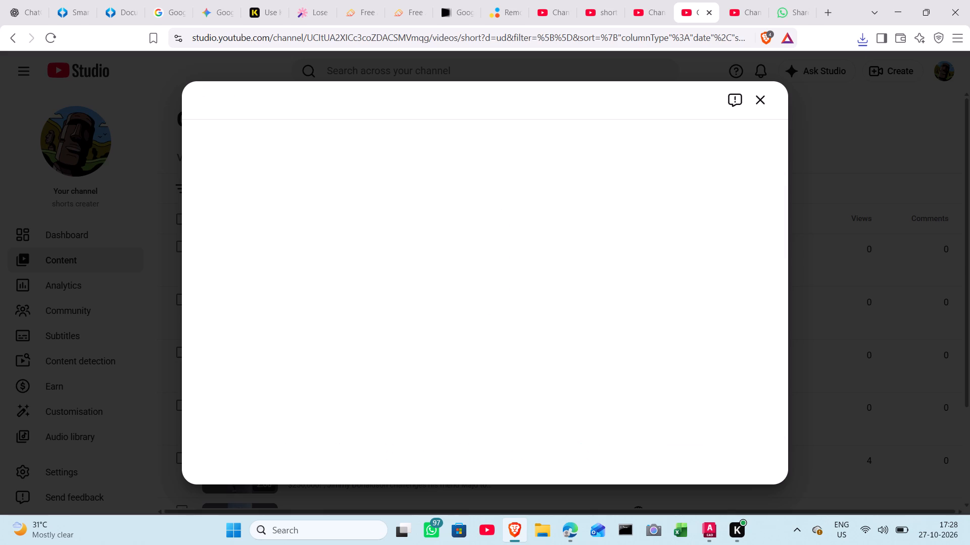
# Paste the copied summary of "Lose 150 Lbs Together, Win $250,000" as the description and mark the video as not Made for Kids.
pyautogui.click(339, 296)
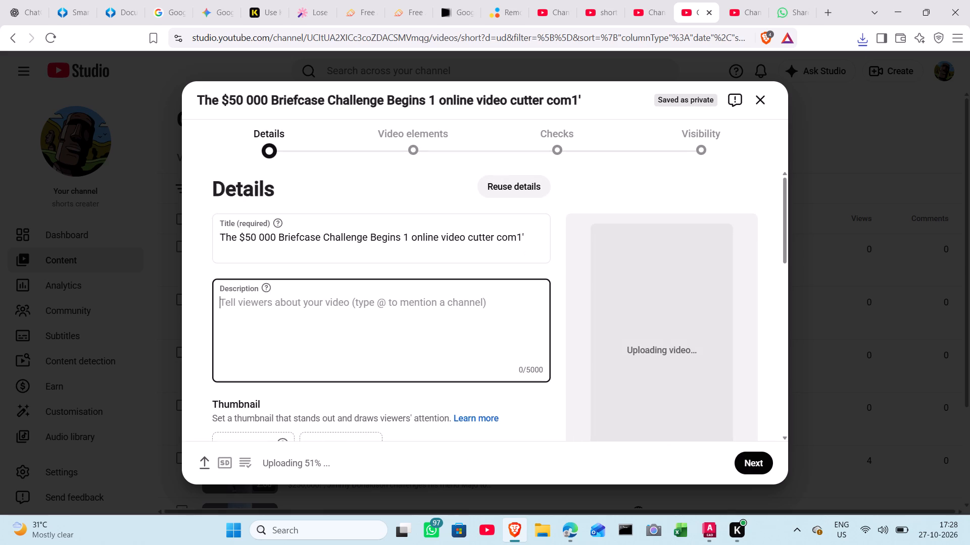
pyautogui.hotkey('ctrl', 'v')
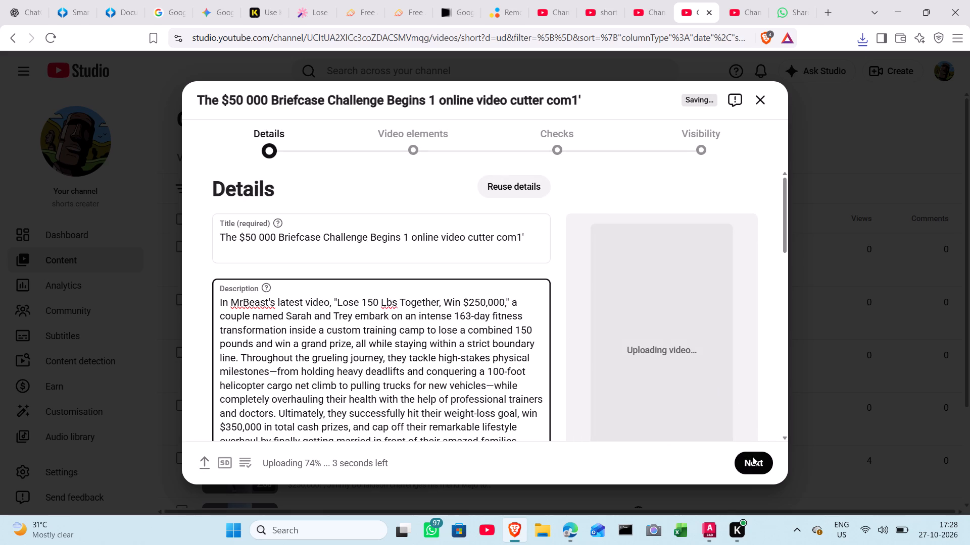
pyautogui.click(740, 467)
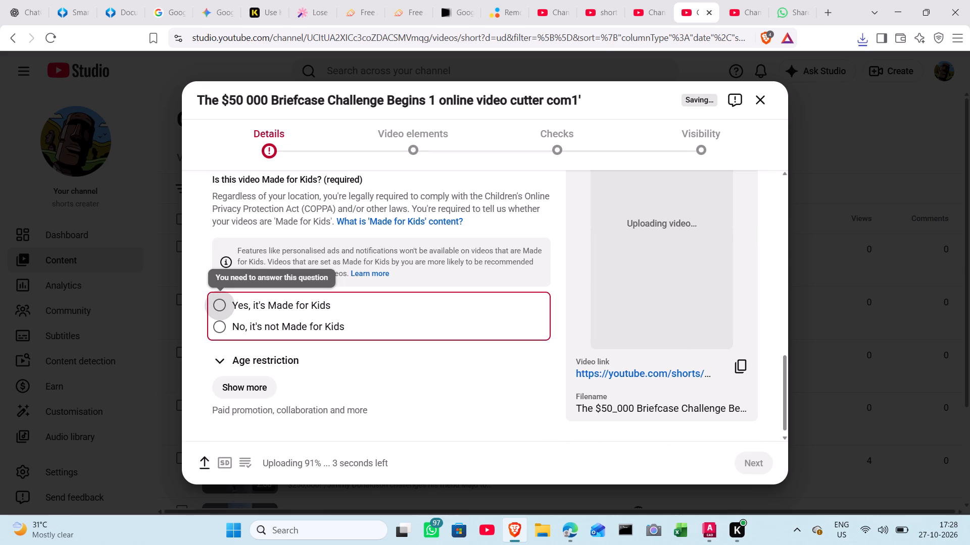
pyautogui.click(221, 330)
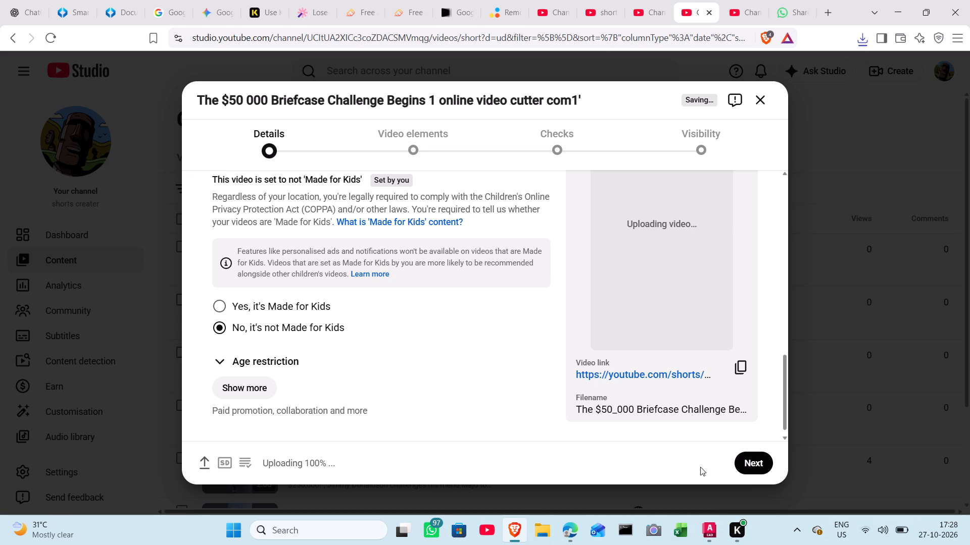
# Skip the video elements and checks, set the Briefcase Challenge short's visibility to Public, publish it and dismiss the processing notice.
pyautogui.click(750, 465)
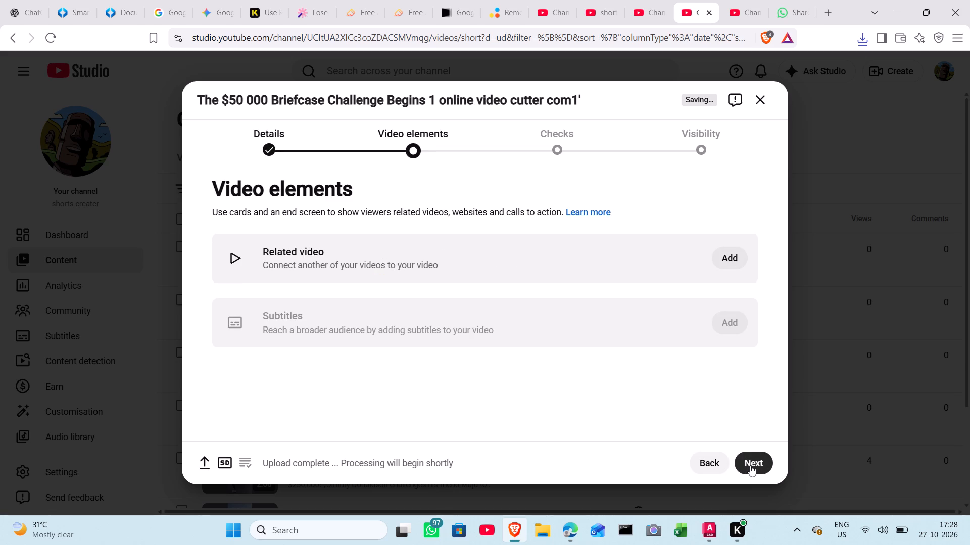
pyautogui.click(750, 465)
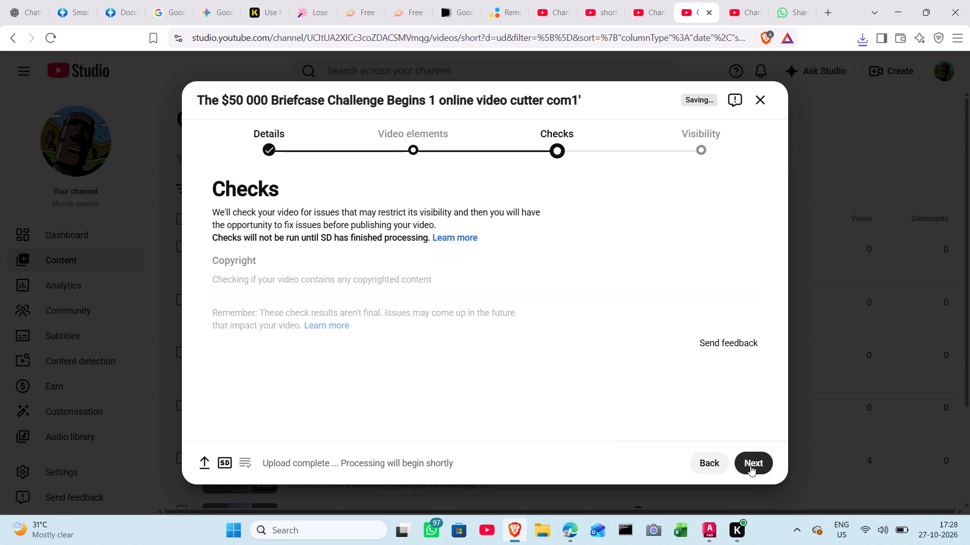
pyautogui.click(750, 465)
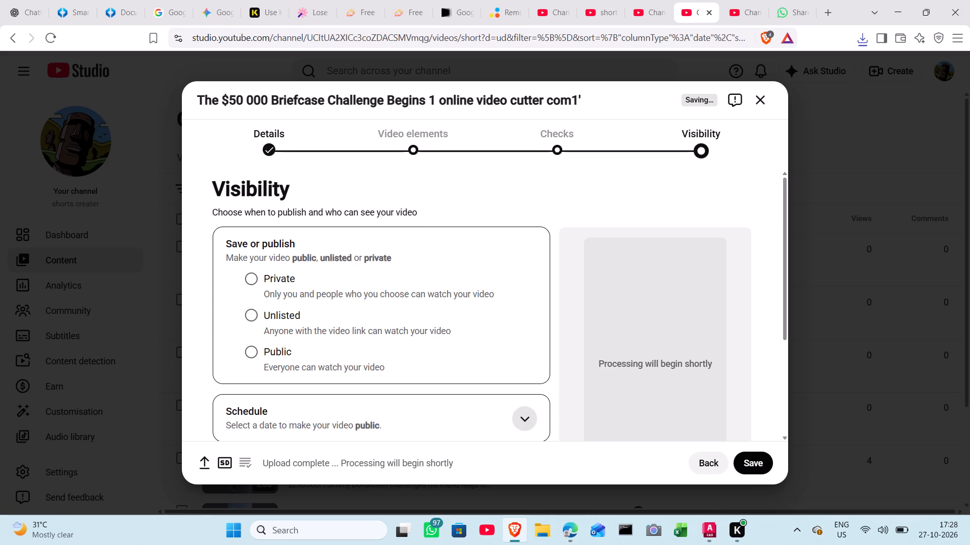
pyautogui.click(252, 357)
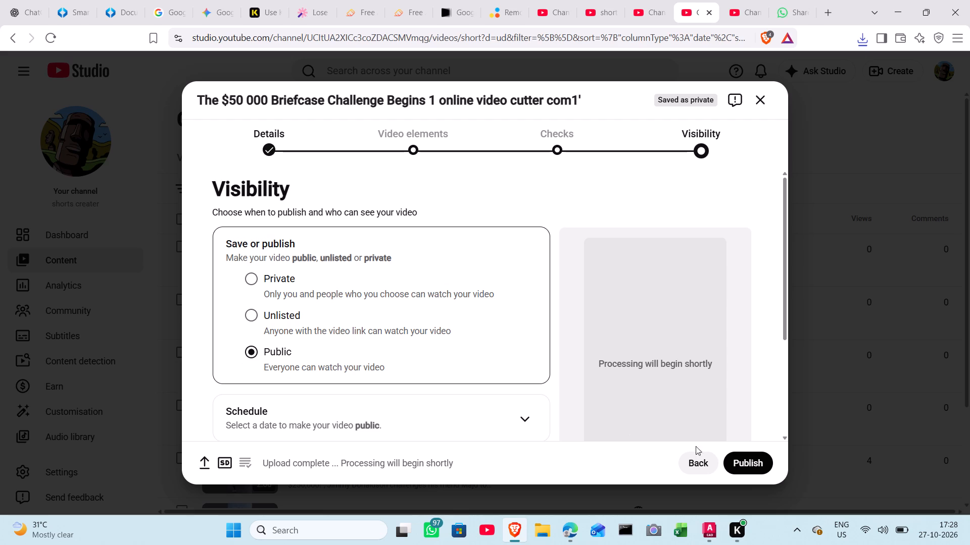
pyautogui.click(737, 463)
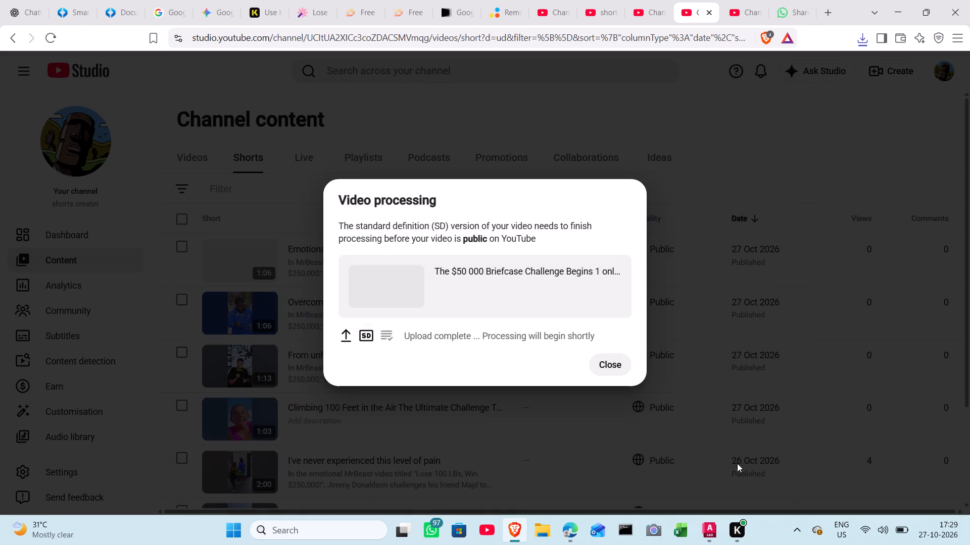
pyautogui.click(614, 371)
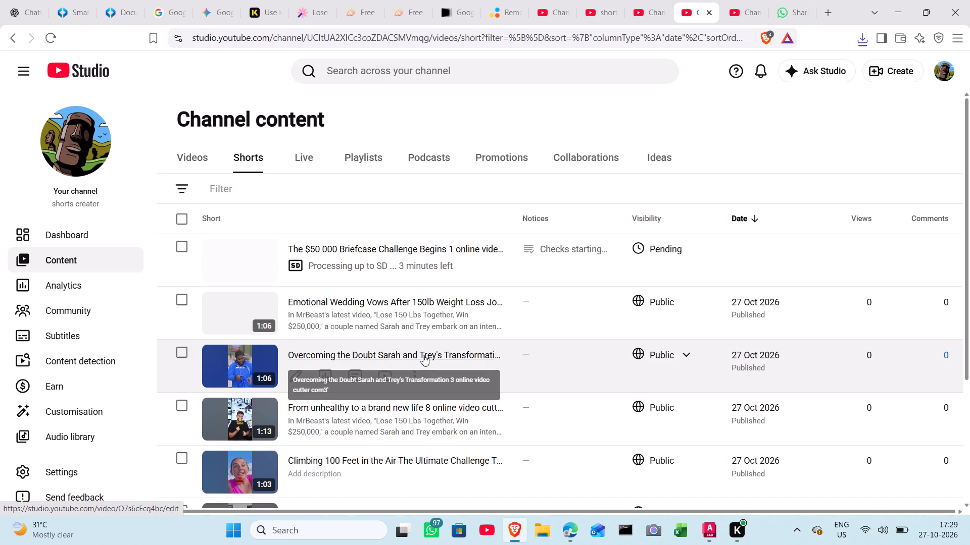
# Review the channel's list of Shorts, checking each upload's visibility and processing status.
pyautogui.scroll(-4, 541, 355)
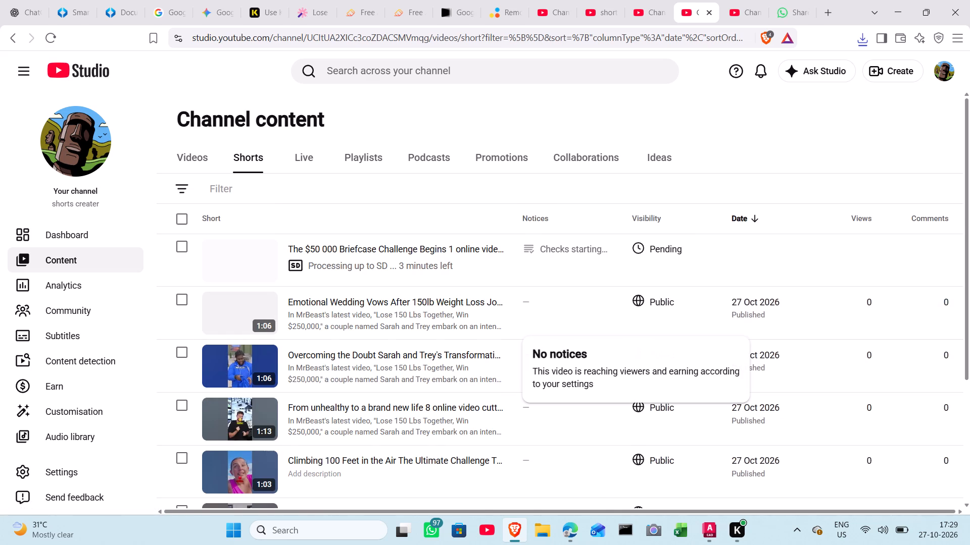
pyautogui.scroll(-3, 413, 446)
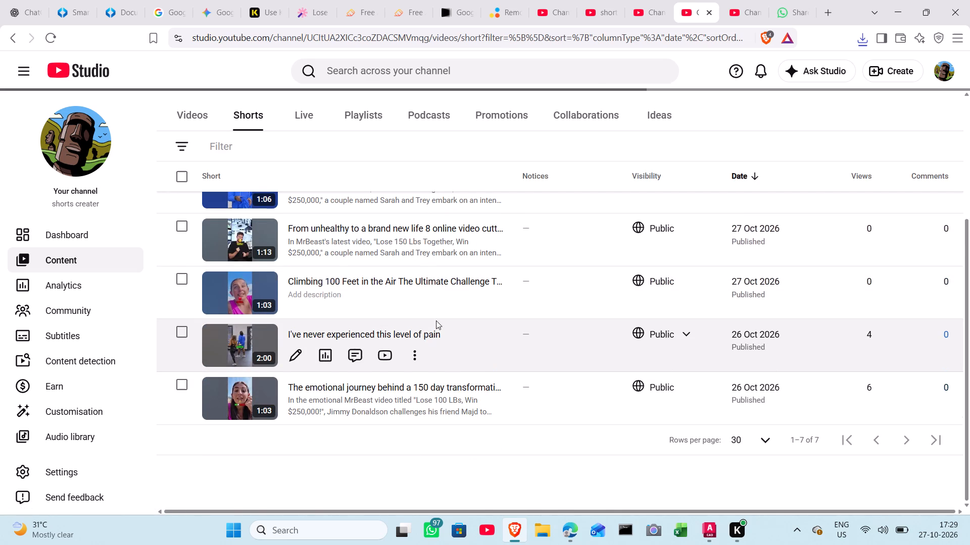
pyautogui.scroll(1, 436, 320)
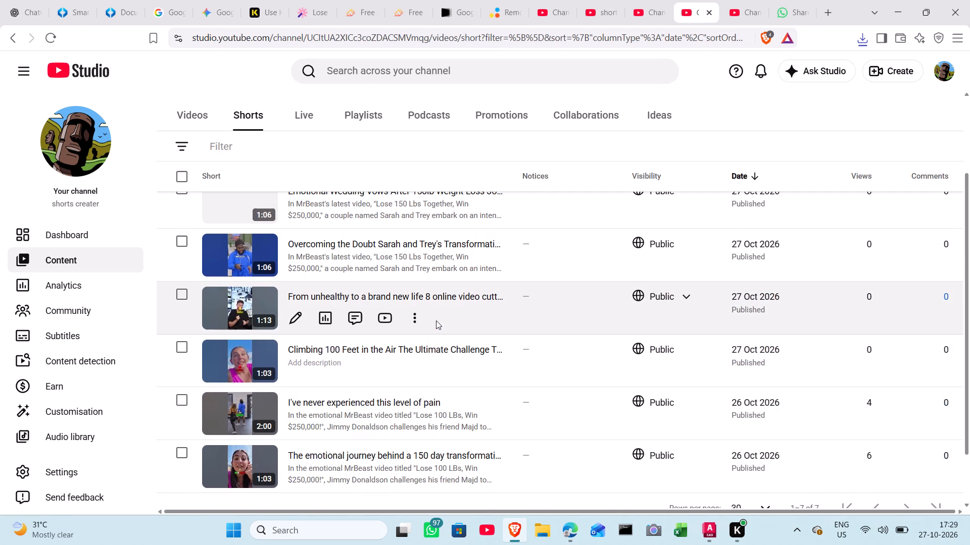
pyautogui.scroll(2, 436, 320)
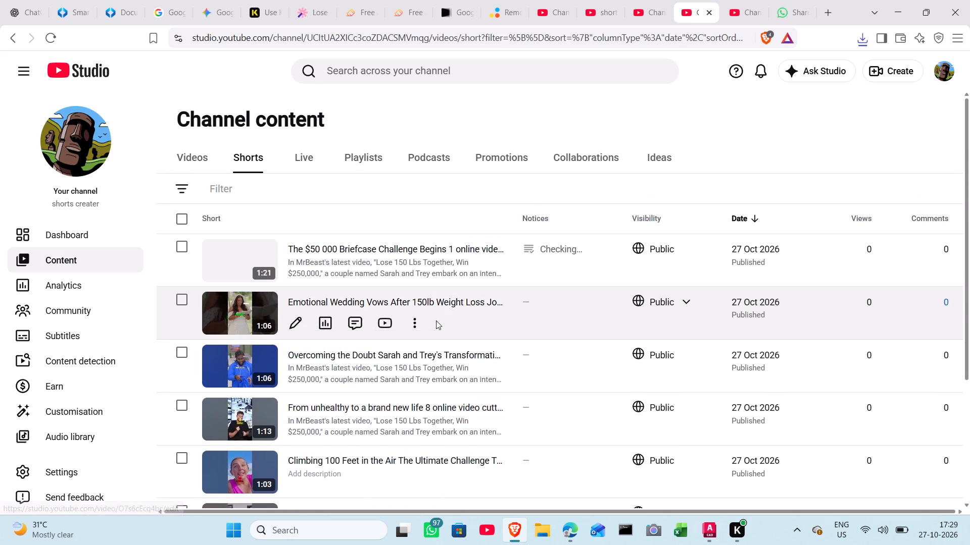
pyautogui.scroll(-4, 620, 385)
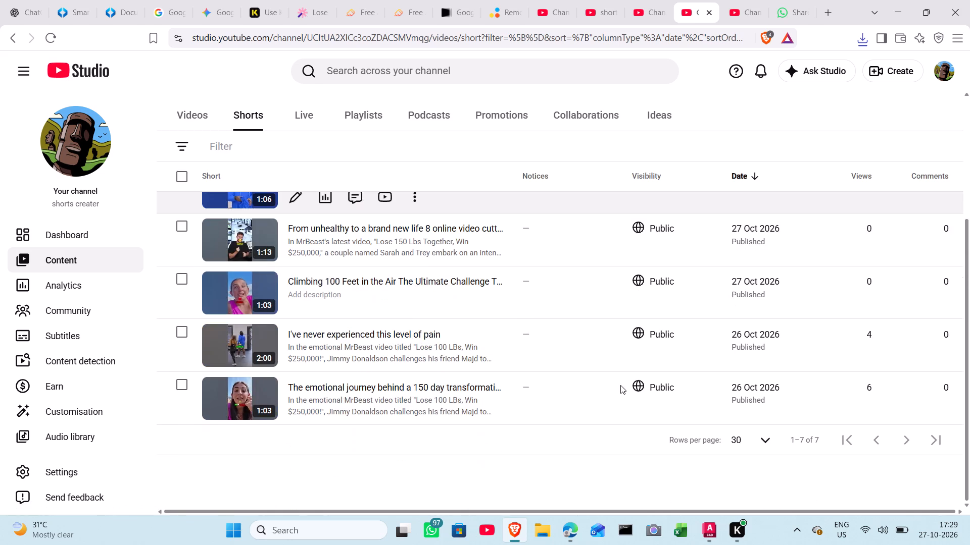
pyautogui.scroll(3, 620, 385)
pyautogui.scroll(-3, 620, 385)
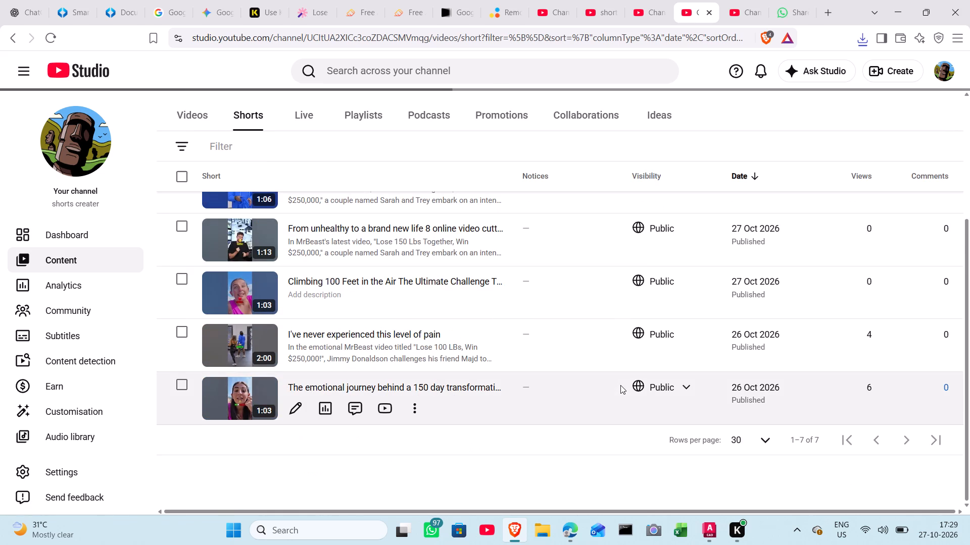
pyautogui.scroll(3, 620, 385)
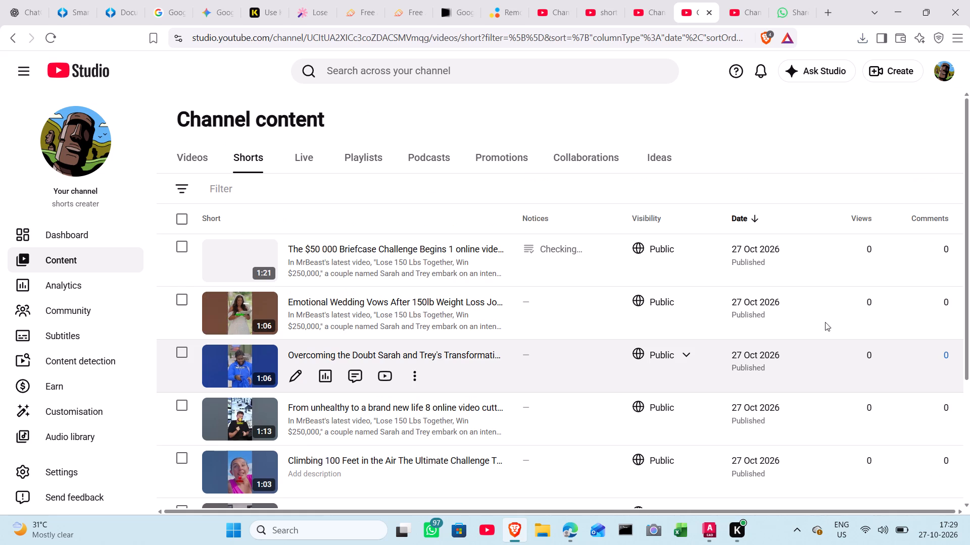
# Return to the 123APPS editor and go back to the logo remover's start page.
pyautogui.click(496, 17)
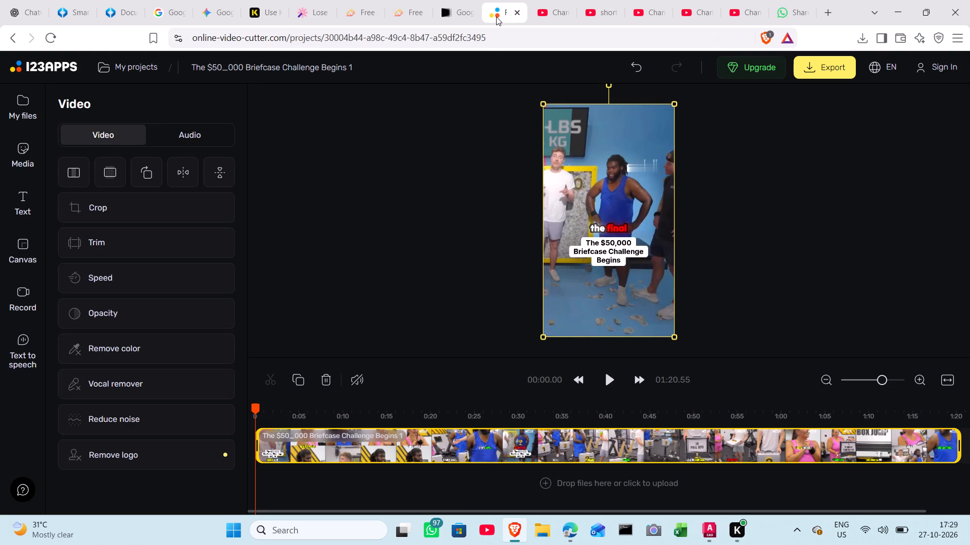
pyautogui.click(12, 38)
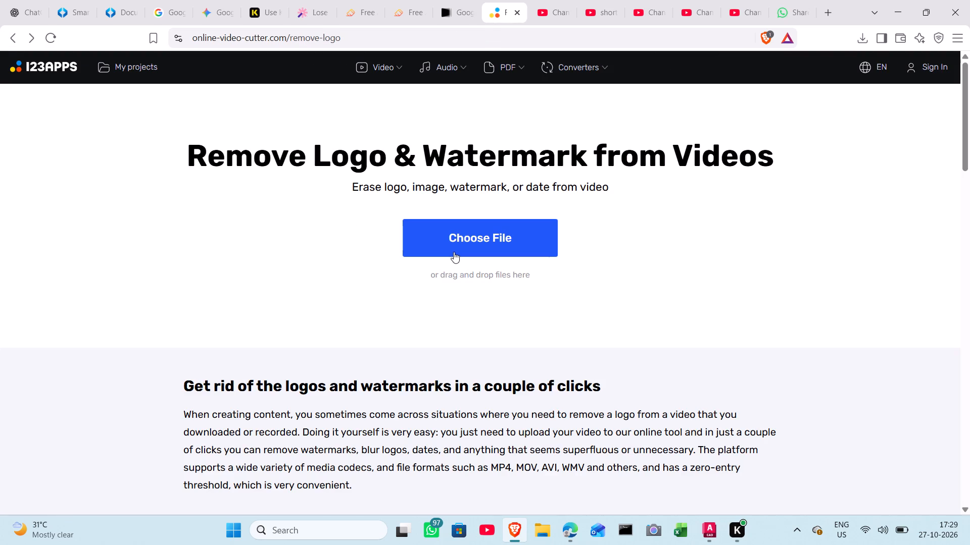
# Look through the Downloads videos in the logo remover's file selection for remaining shorts, and close it without choosing a file.
pyautogui.click(454, 252)
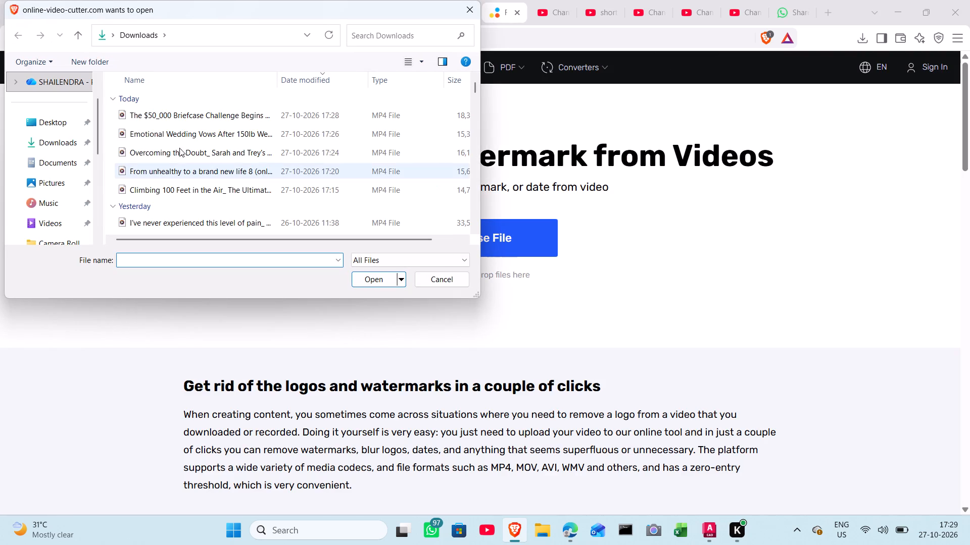
pyautogui.scroll(-3, 189, 169)
pyautogui.scroll(1, 189, 169)
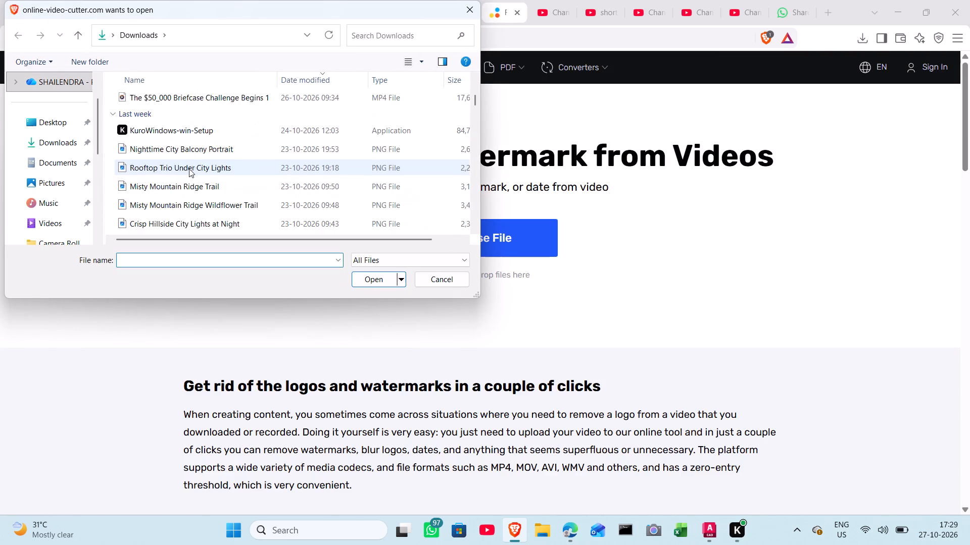
pyautogui.scroll(2, 189, 169)
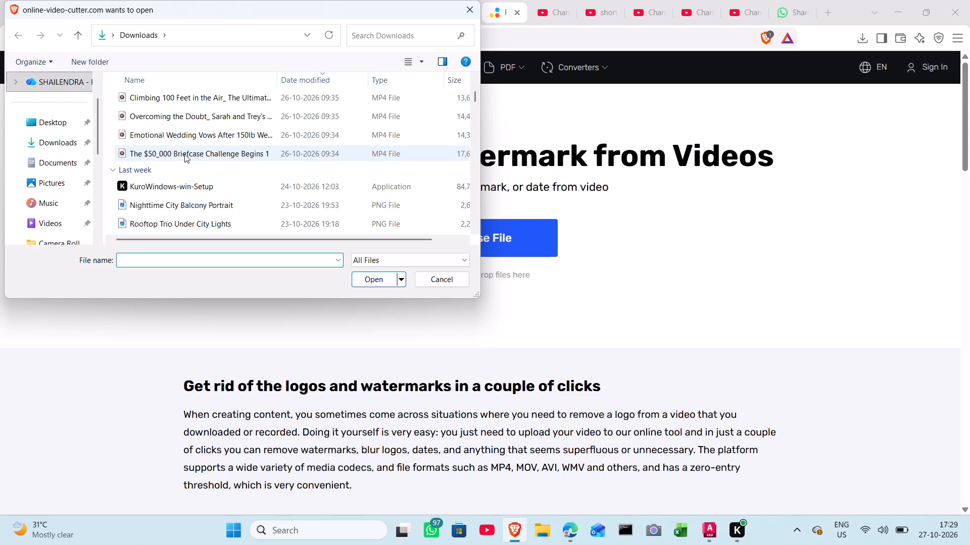
pyautogui.scroll(2, 184, 154)
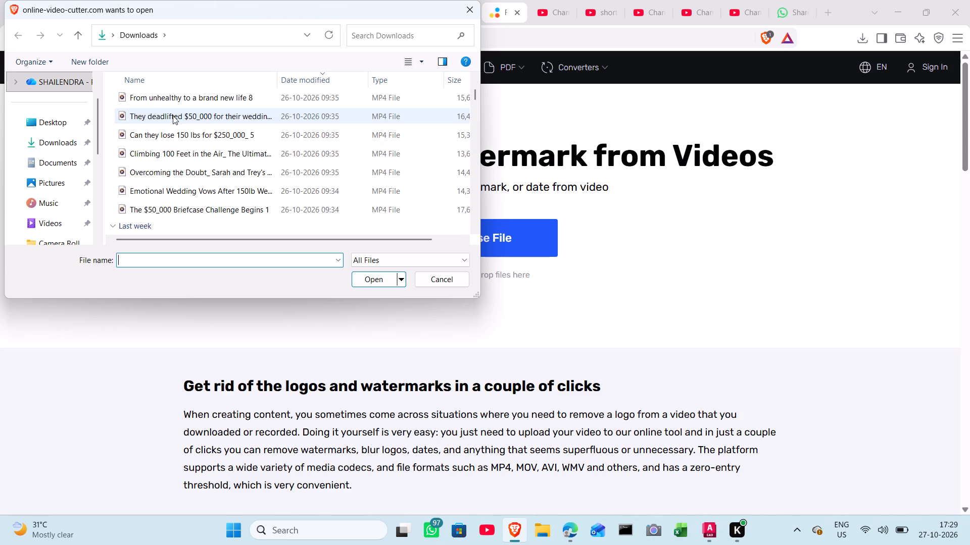
pyautogui.scroll(1, 172, 106)
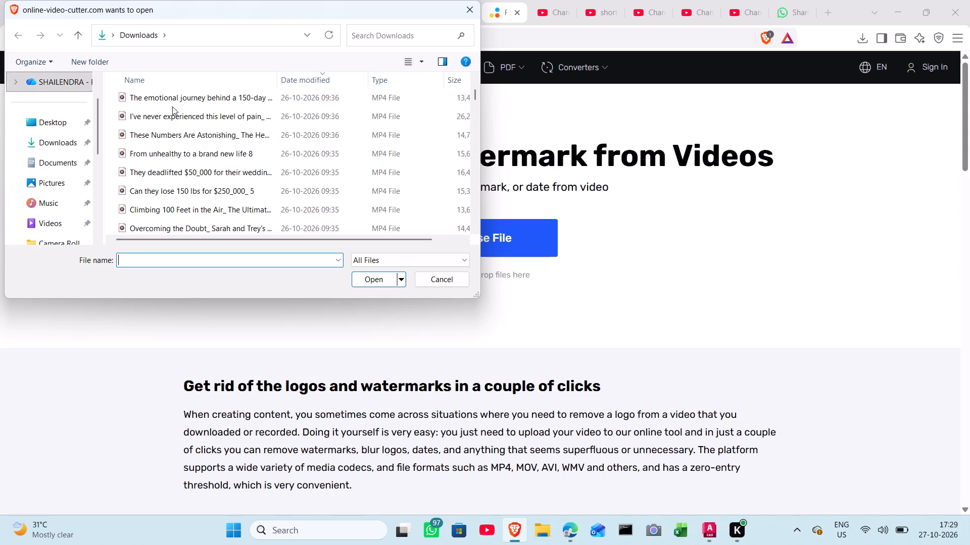
pyautogui.scroll(1, 172, 106)
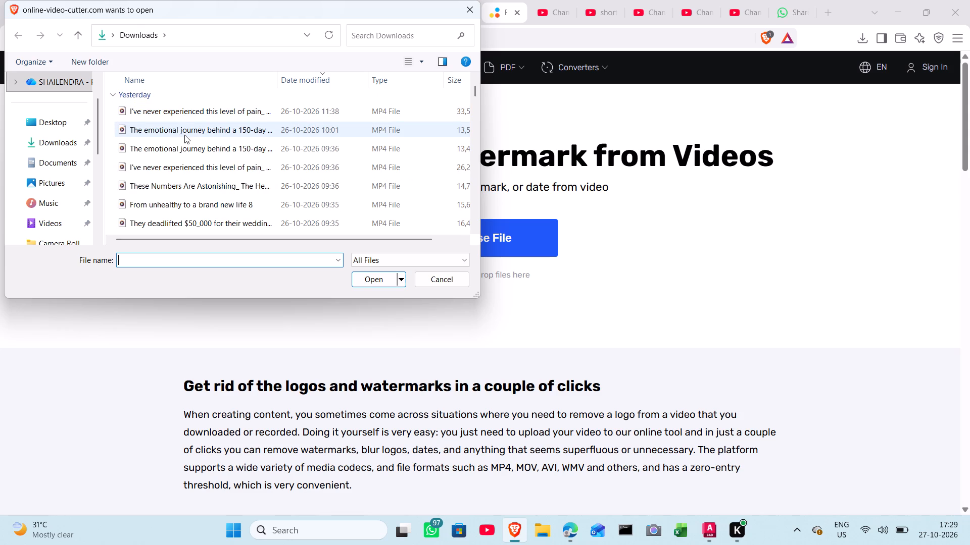
pyautogui.scroll(-1, 195, 148)
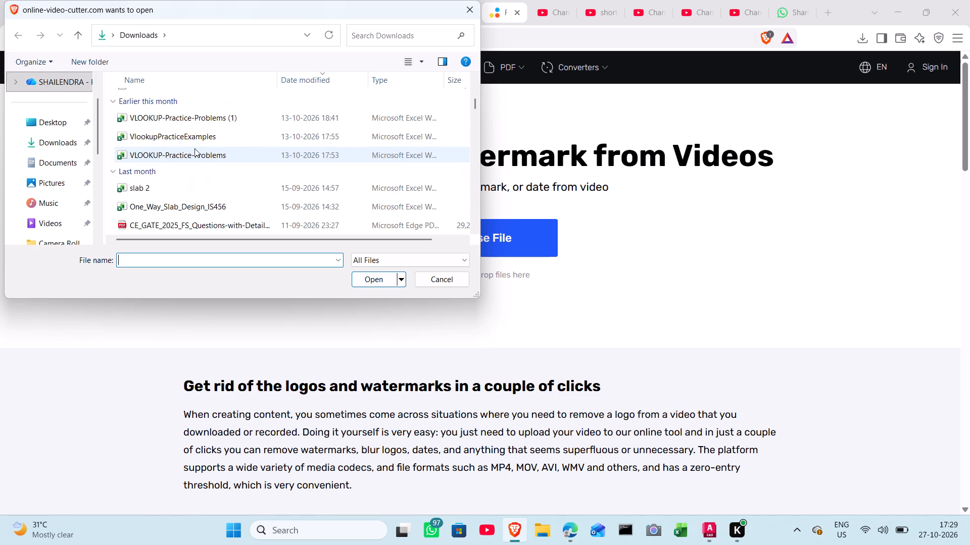
pyautogui.scroll(1, 176, 125)
pyautogui.click(462, 8)
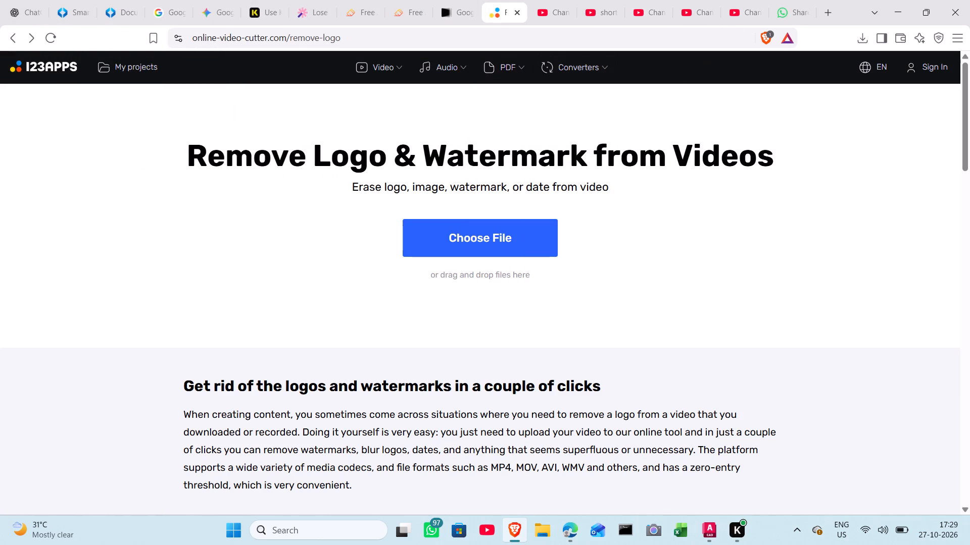
# Switch to the Channel customisation page in YouTube Studio.
pyautogui.click(737, 21)
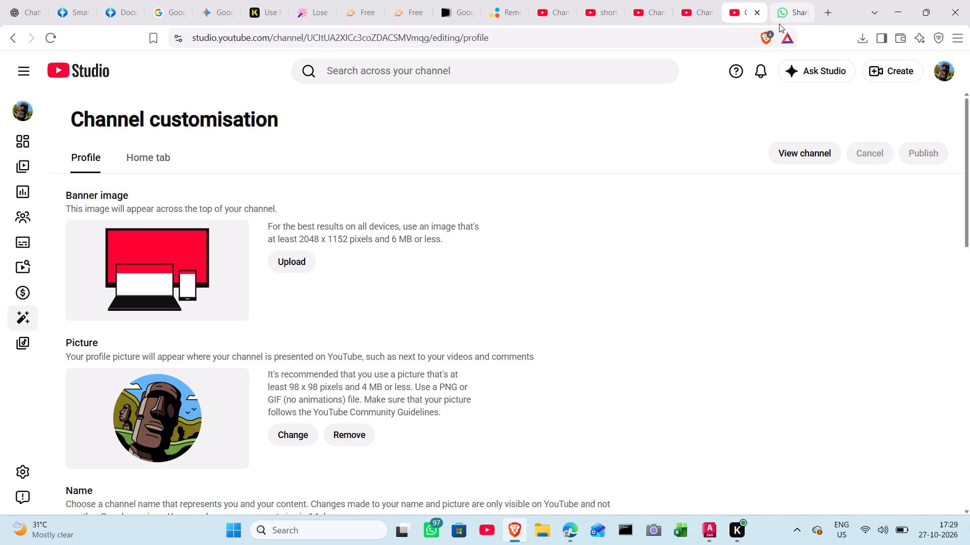